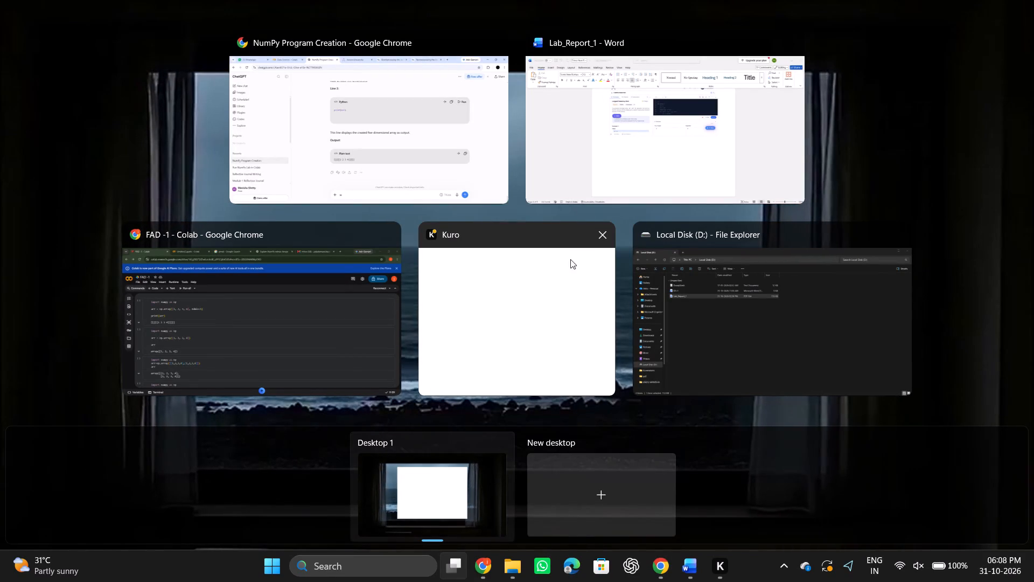
Switch to the Lab_Report_1 document in Word and look over its last pages.
{"action": "left_click", "coordinate": [602, 166]}
{"action": "scroll", "coordinate": [530, 255], "scroll_direction": "up", "scroll_amount": 3}
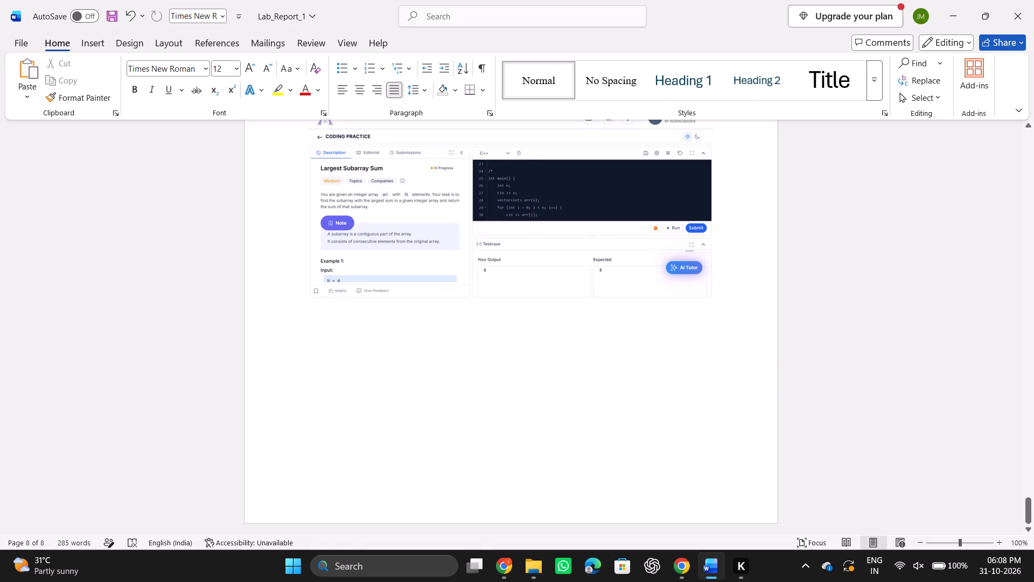
{"action": "scroll", "coordinate": [530, 255], "scroll_direction": "up", "scroll_amount": 1}
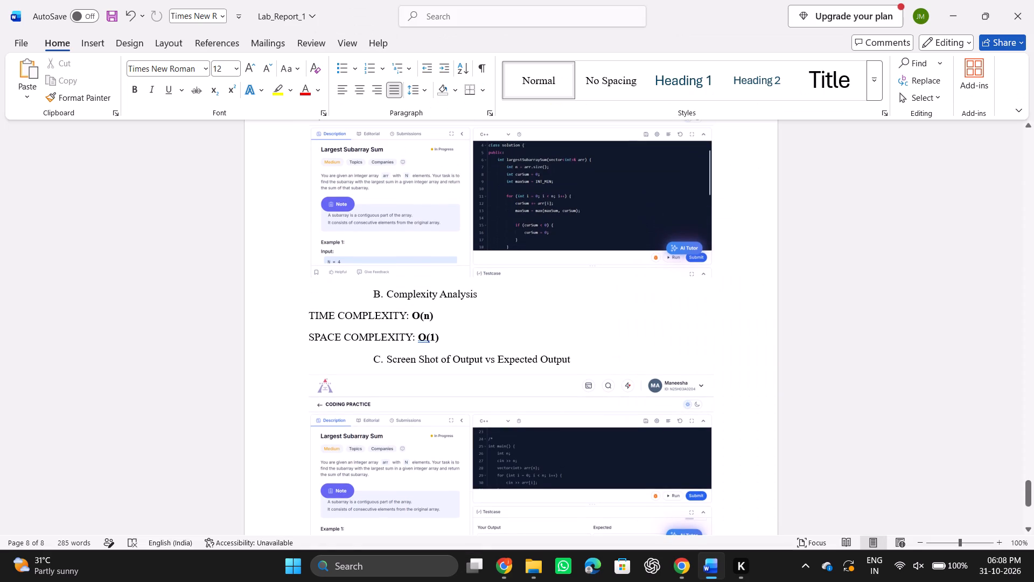
{"action": "scroll", "coordinate": [639, 297], "scroll_direction": "up", "scroll_amount": 2}
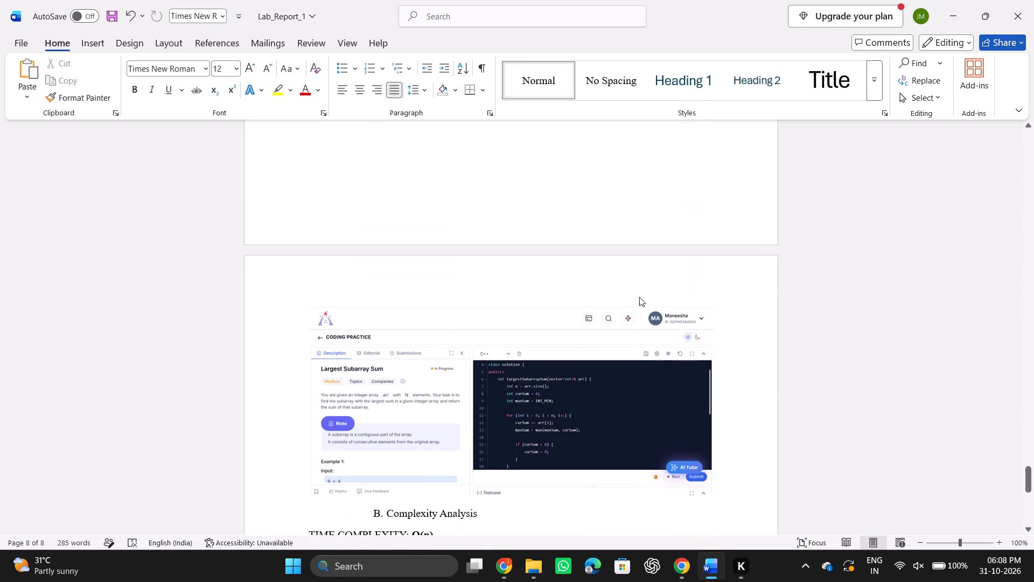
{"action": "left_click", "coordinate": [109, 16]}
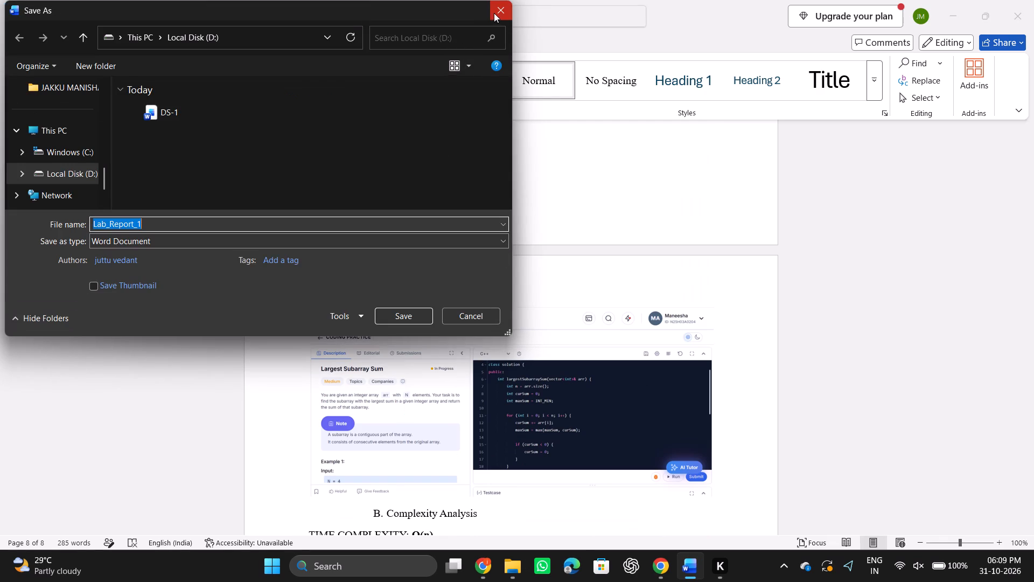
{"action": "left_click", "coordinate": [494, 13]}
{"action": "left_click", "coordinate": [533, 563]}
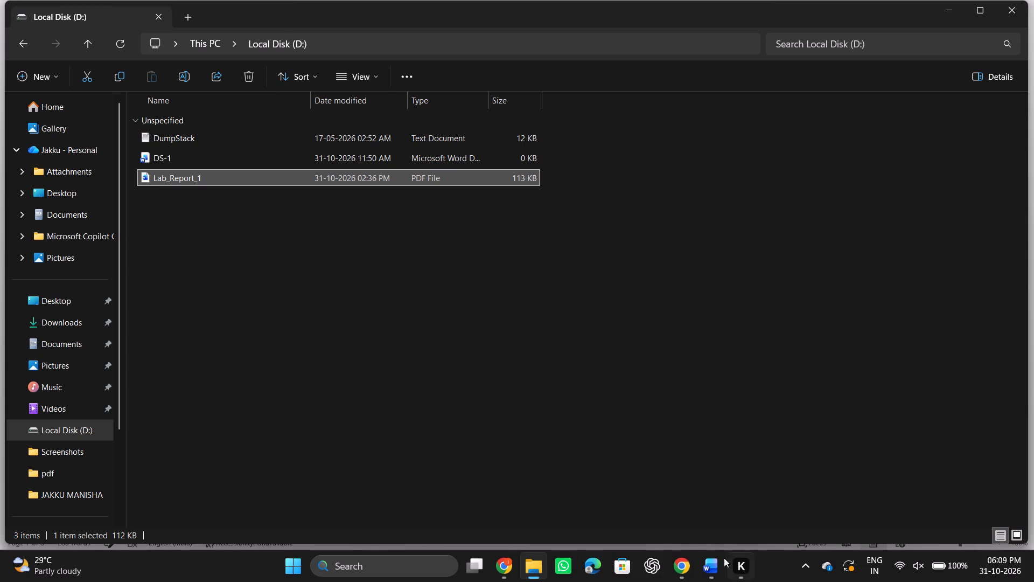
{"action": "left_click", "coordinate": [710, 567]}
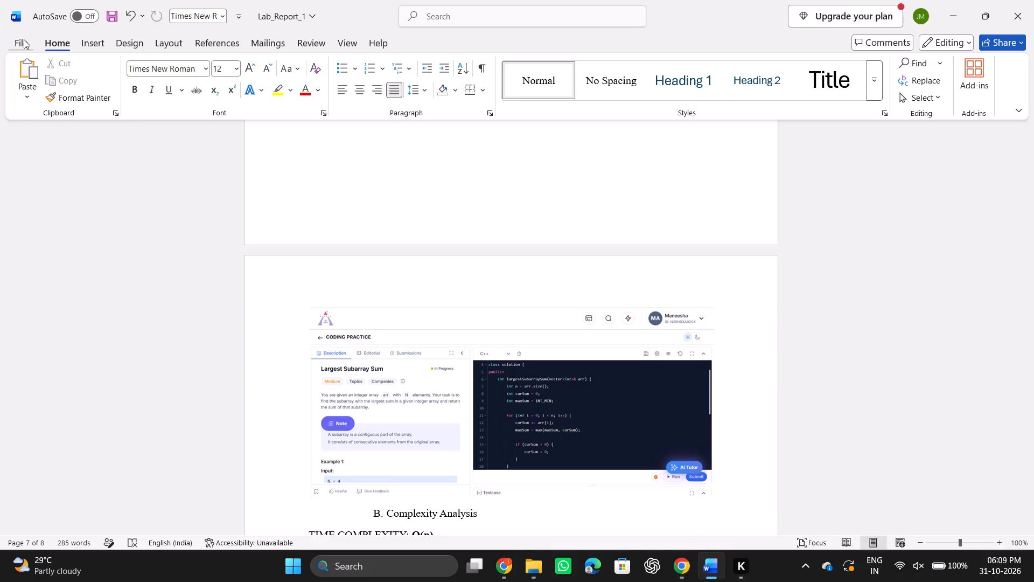
Save the report as a Word document named Struc-1 on Local Disk (D:), and close it.
{"action": "left_click", "coordinate": [24, 39]}
{"action": "left_click", "coordinate": [50, 245]}
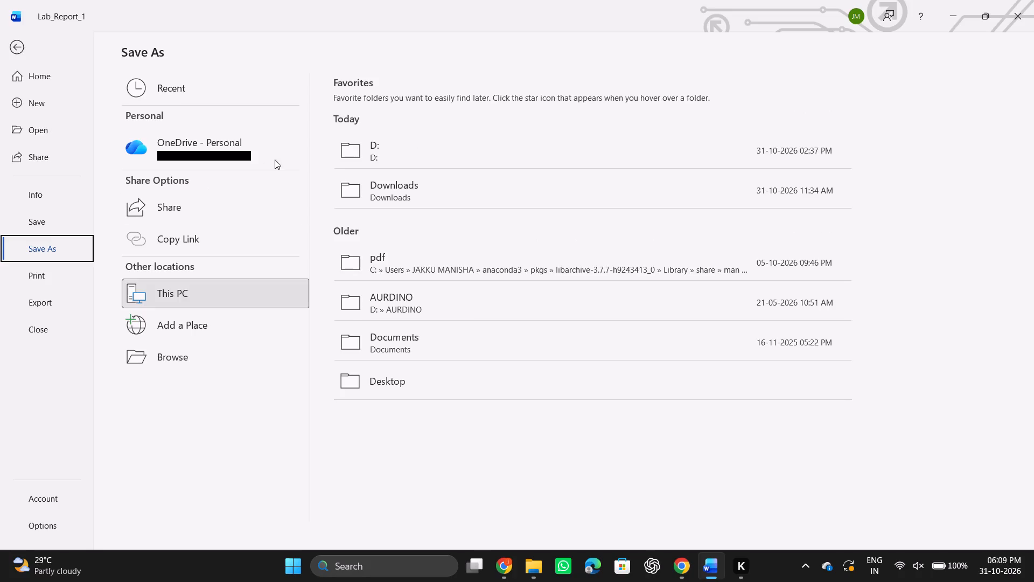
{"action": "left_click", "coordinate": [436, 153]}
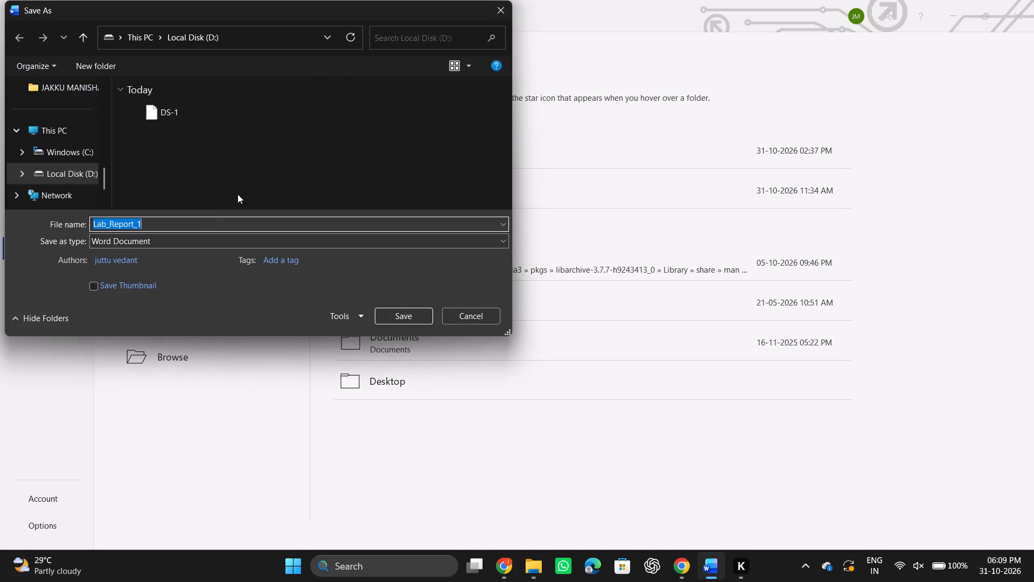
{"action": "key", "text": "BackSpace"}
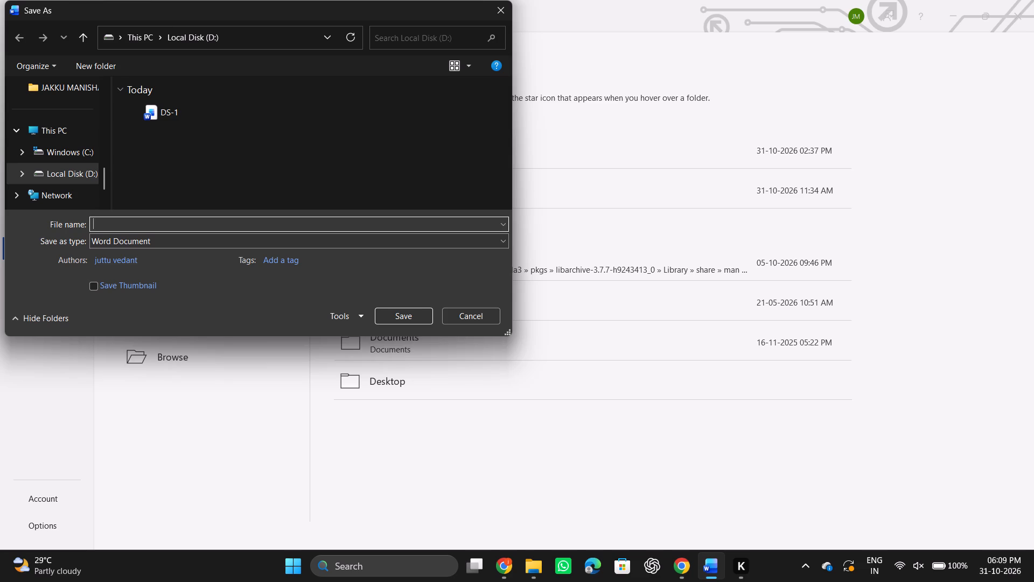
{"action": "key", "text": "a"}
{"action": "type", "text": "DS"}
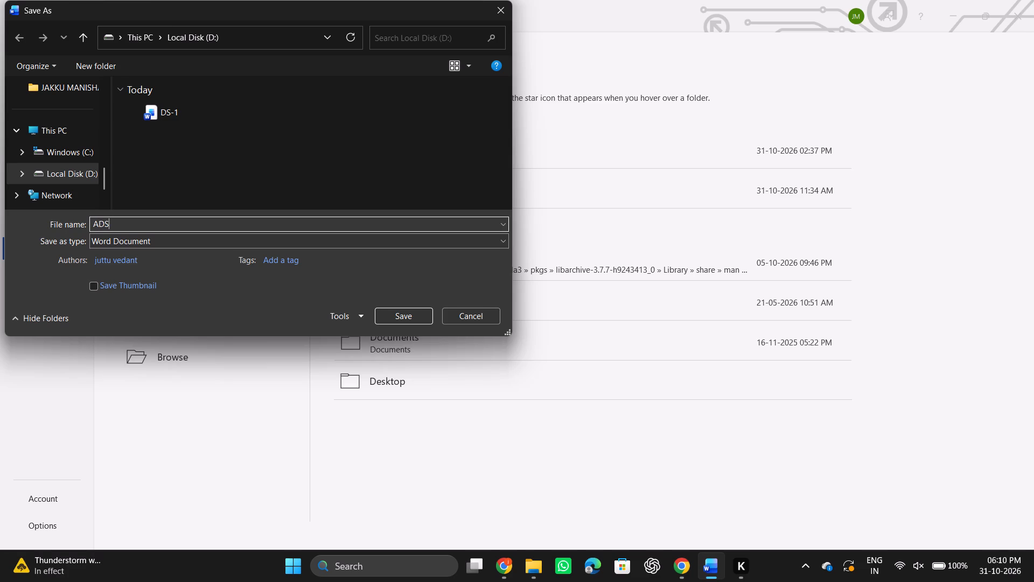
{"action": "type", "text": "-1"}
{"action": "left_click", "coordinate": [104, 223]}
{"action": "key", "text": "Right"}
{"action": "key", "text": "BackSpace"}
{"action": "type", "text": "ata"}
{"action": "key", "text": "BackSpace"}
{"action": "key", "text": "BackSpace"}
{"action": "key", "text": "BackSpace"}
{"action": "key", "text": "BackSpace"}
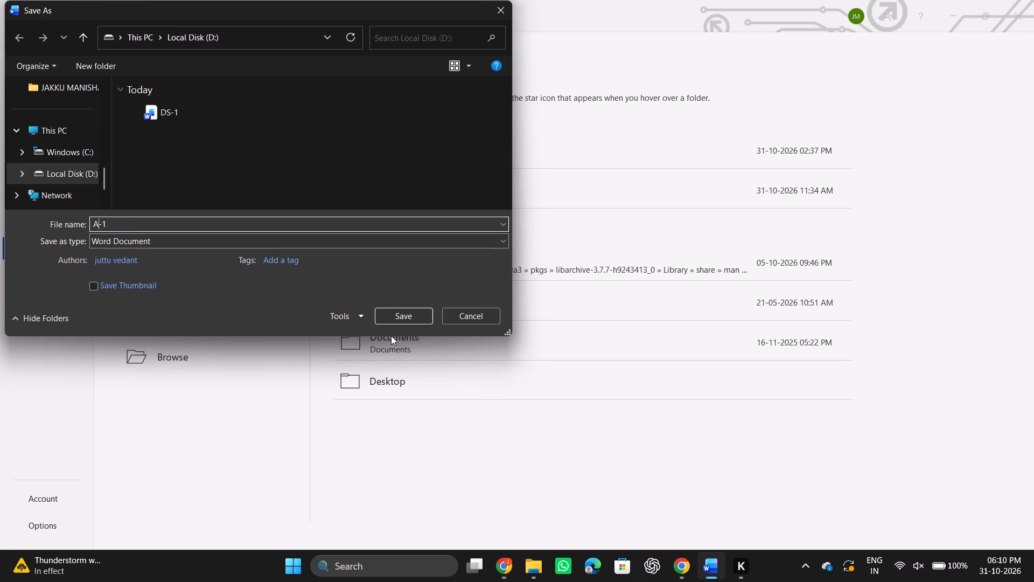
{"action": "key", "text": "BackSpace"}
{"action": "key", "text": "s"}
{"action": "type", "text": "uc"}
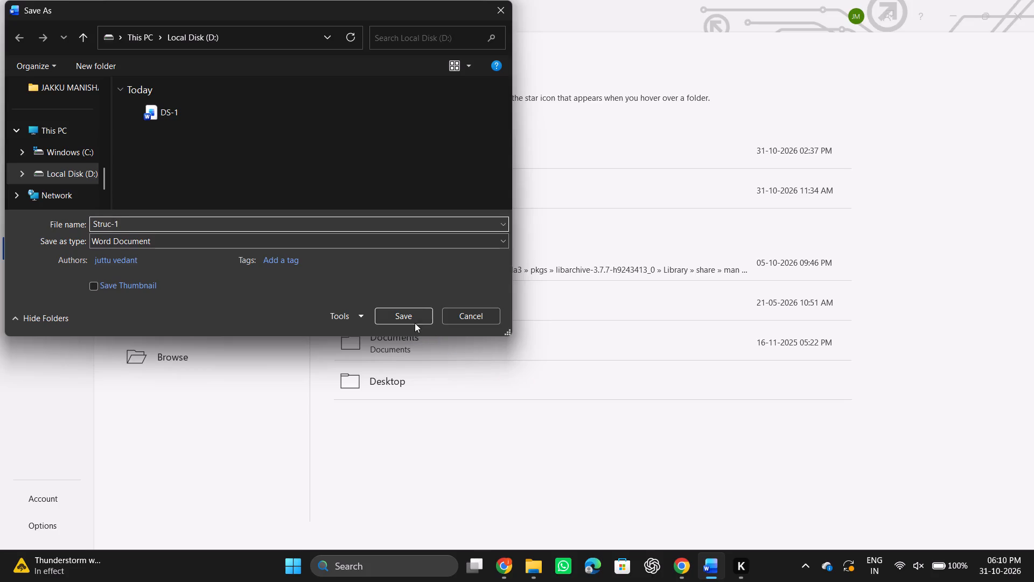
{"action": "left_click", "coordinate": [412, 316]}
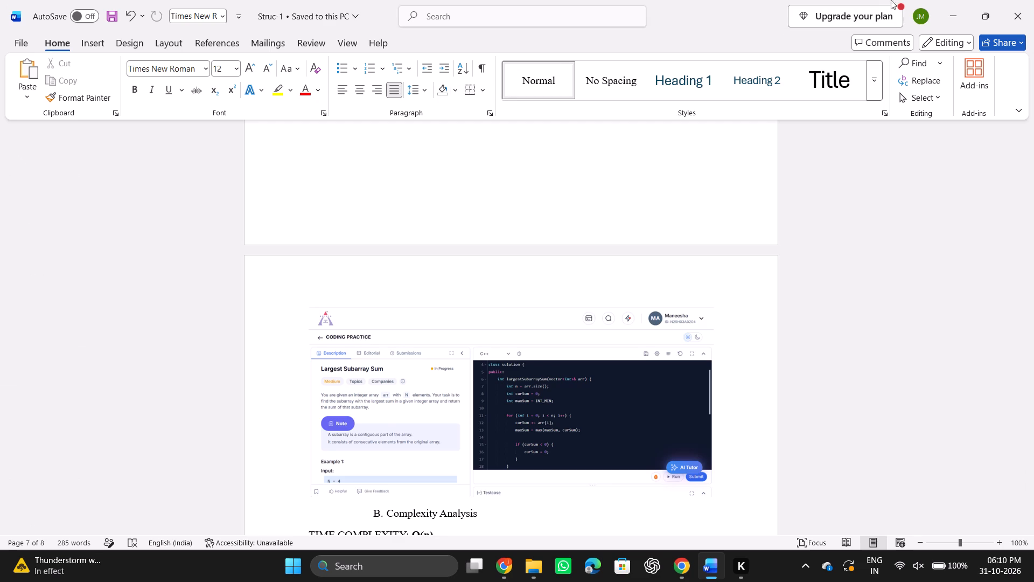
{"action": "left_click", "coordinate": [1012, 9]}
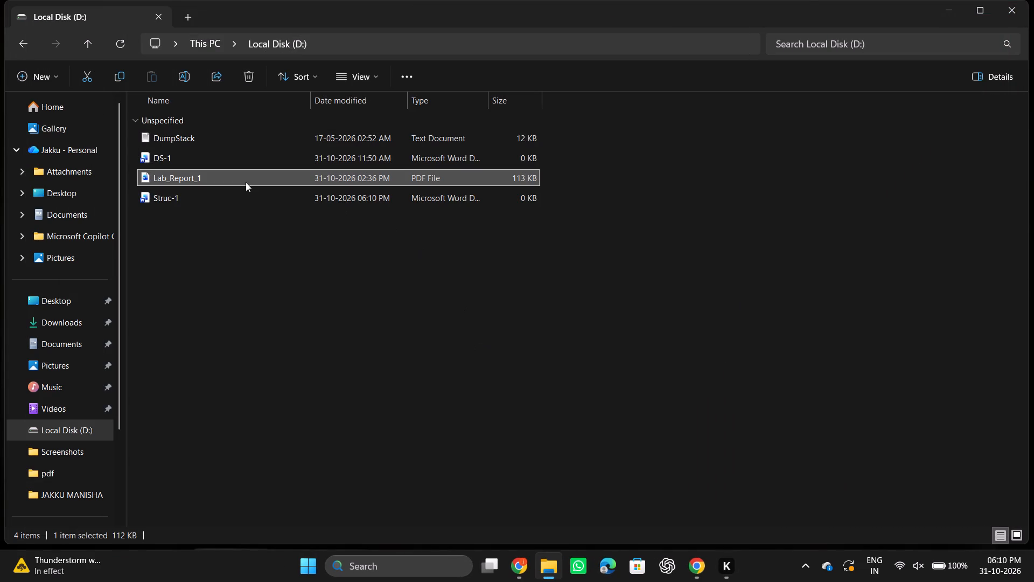
Delete the Lab_Report_1 PDF file from Local Disk (D:) in File Explorer.
{"action": "left_click", "coordinate": [245, 73]}
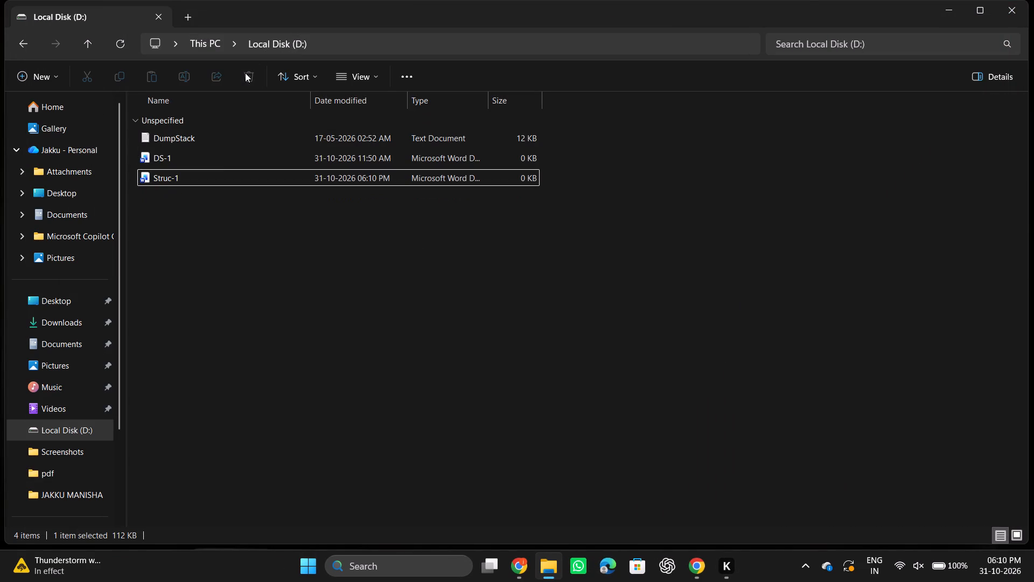
{"action": "double_click", "coordinate": [209, 171]}
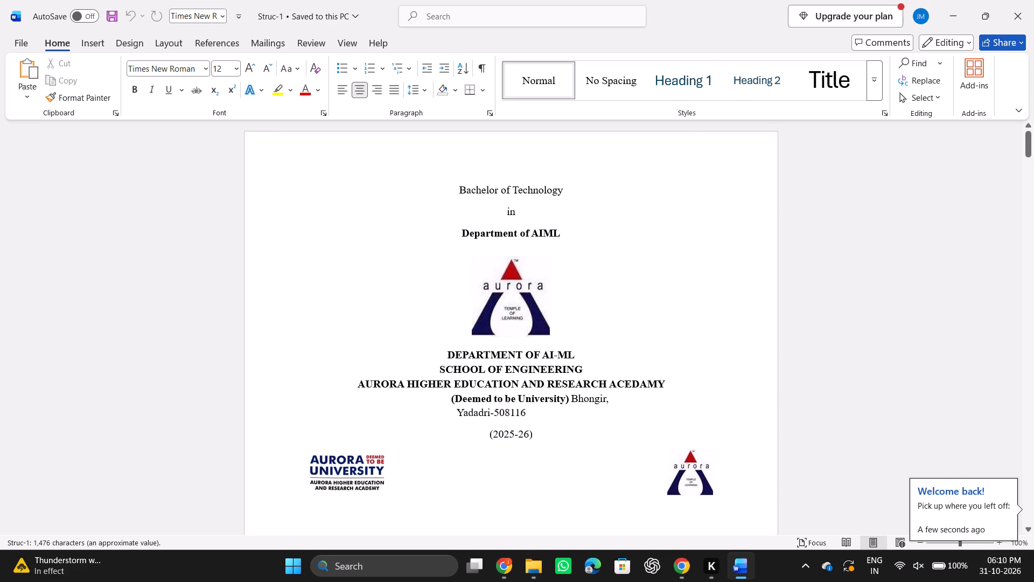
{"action": "scroll", "coordinate": [521, 325], "scroll_direction": "down", "scroll_amount": 6}
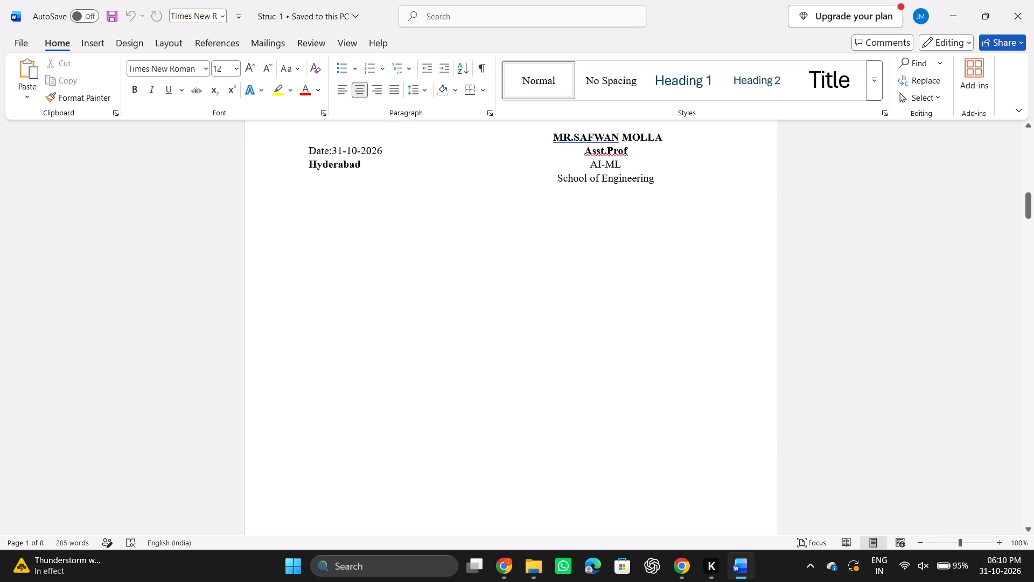
{"action": "scroll", "coordinate": [521, 325], "scroll_direction": "down", "scroll_amount": 4}
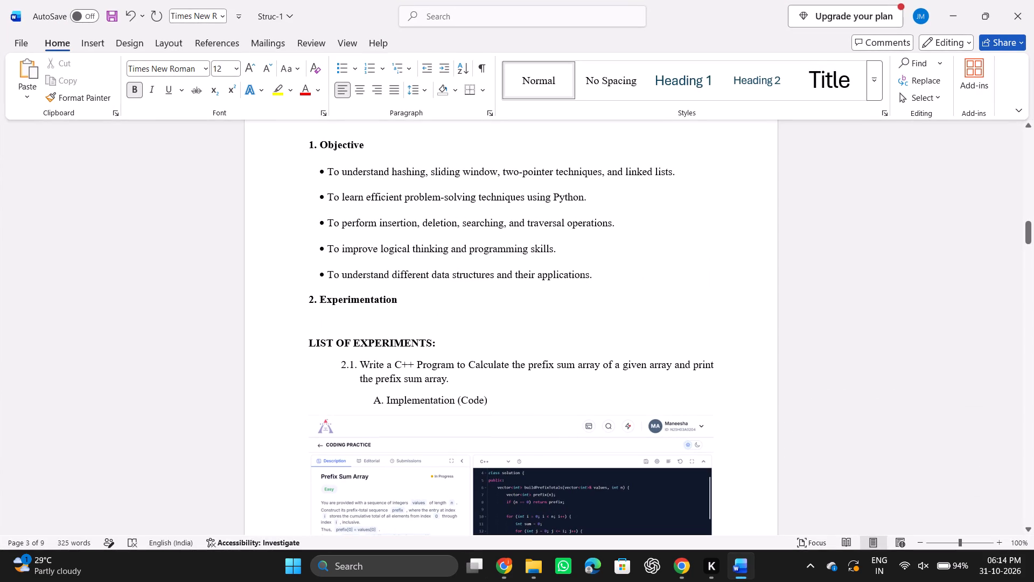
{"action": "key", "text": "ctrl+v"}
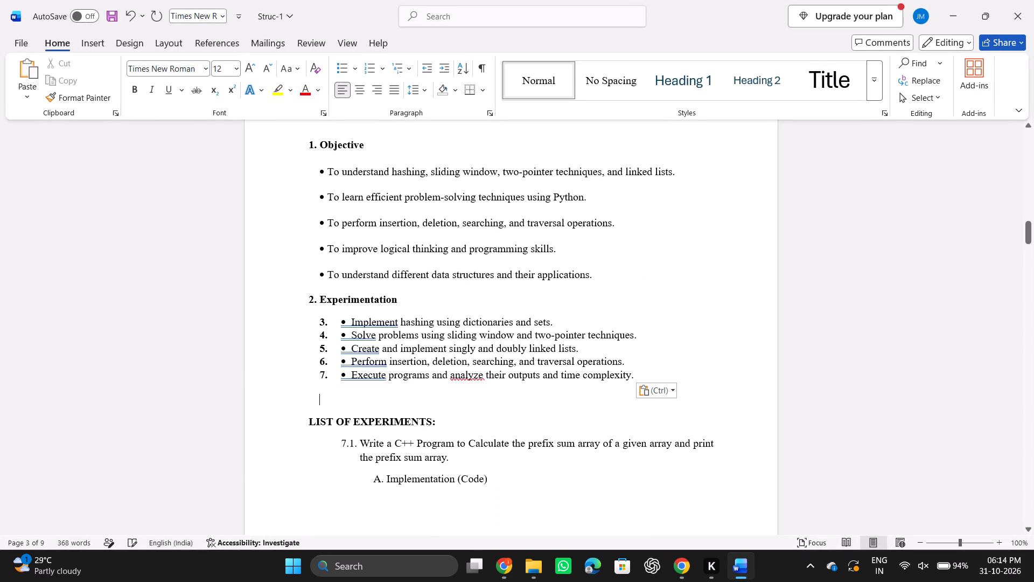
Delete the extra space after the bullet and remove the automatic numbering in the last two Experimentation lines, keeping their bullets.
{"action": "left_click", "coordinate": [352, 373]}
{"action": "key", "text": "BackSpace"}
{"action": "key", "text": "Left"}
{"action": "key", "text": "Left"}
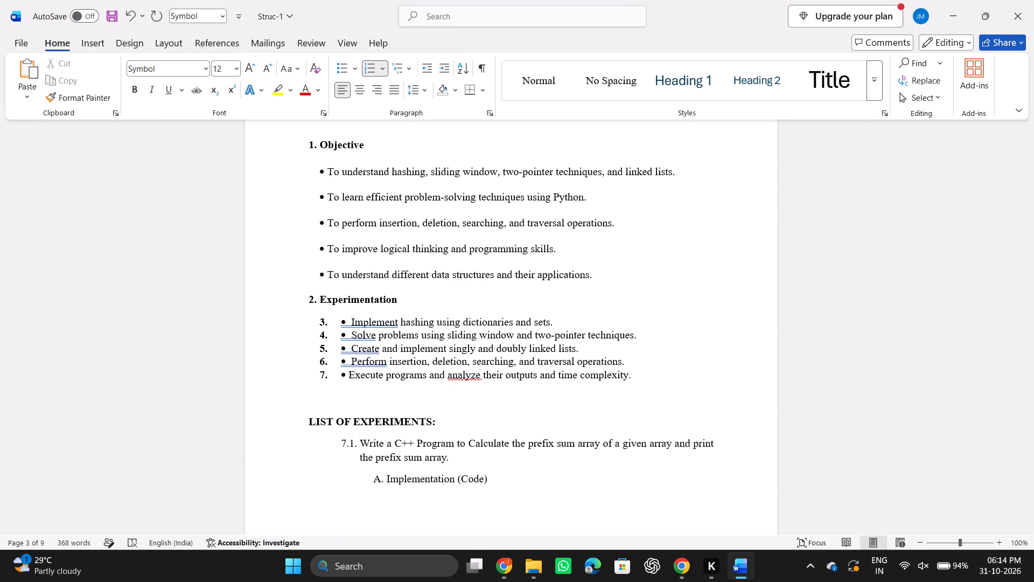
{"action": "key", "text": "BackSpace"}
{"action": "left_click", "coordinate": [352, 359]}
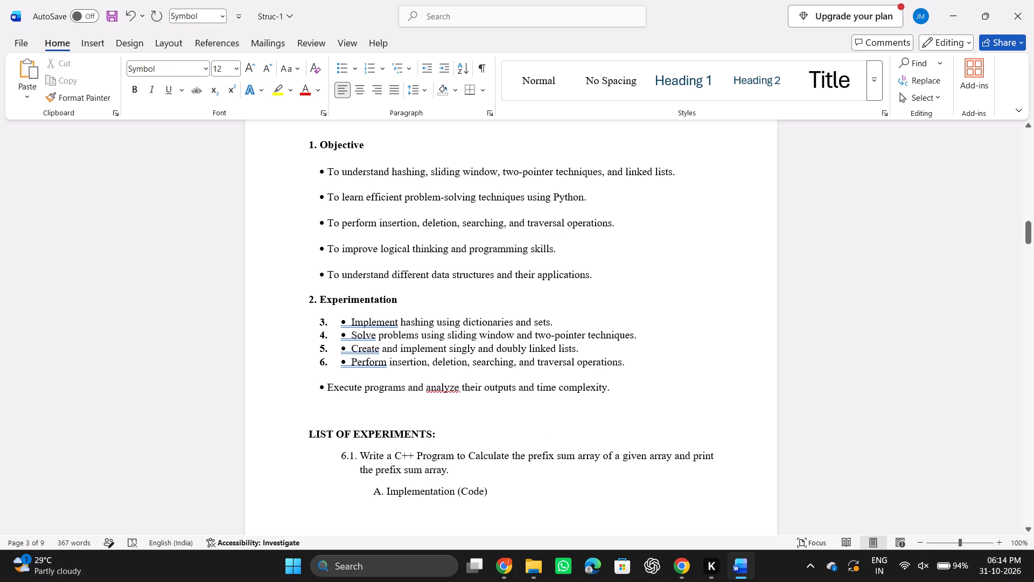
{"action": "key", "text": "BackSpace"}
{"action": "key", "text": "Left"}
{"action": "key", "text": "Left"}
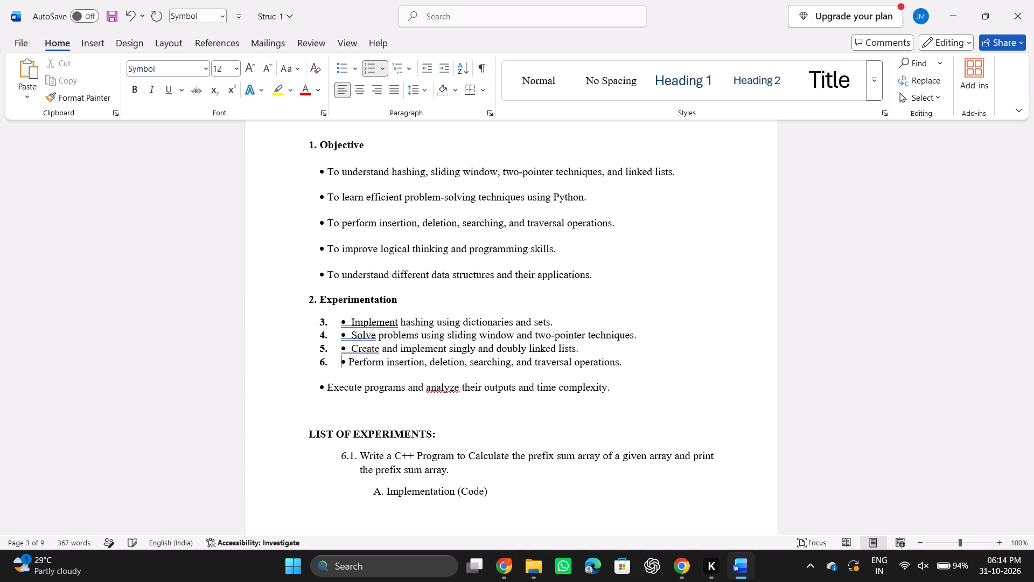
{"action": "key", "text": "BackSpace"}
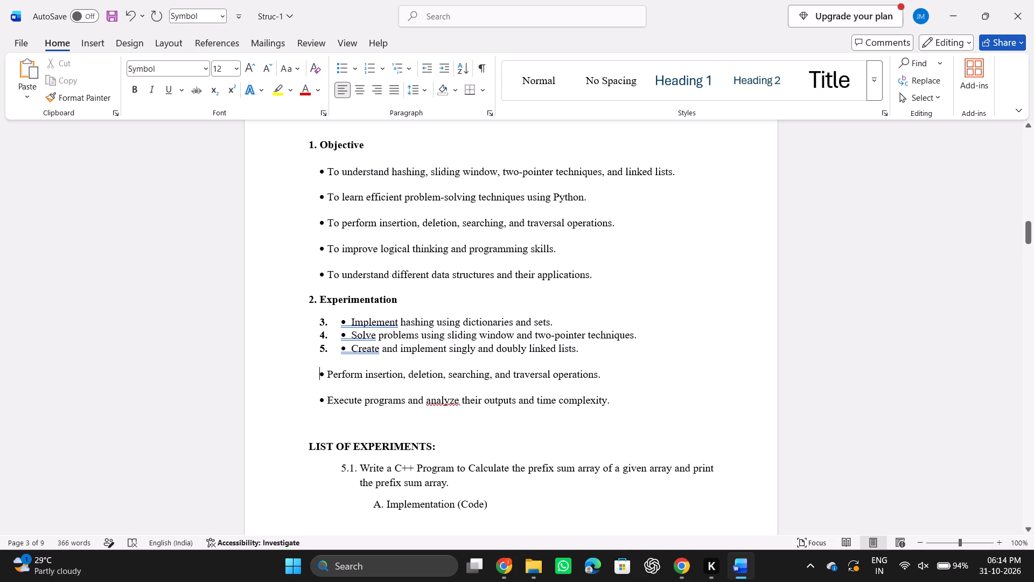
Delete the extra space after the bullet and remove the automatic numbering in the first three Experimentation lines, from third to first.
{"action": "left_click", "coordinate": [351, 346]}
{"action": "key", "text": "BackSpace"}
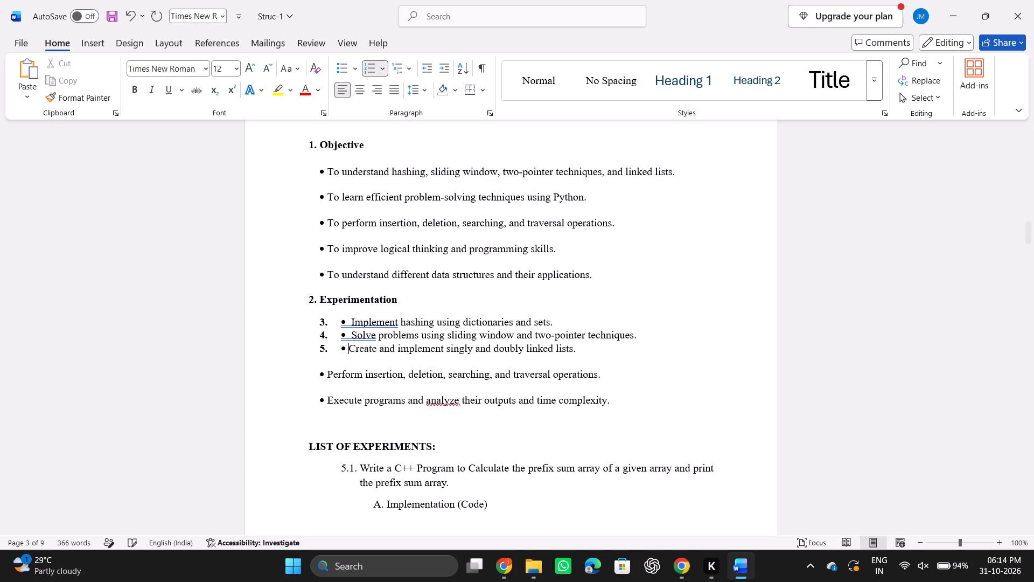
{"action": "key", "text": "Left"}
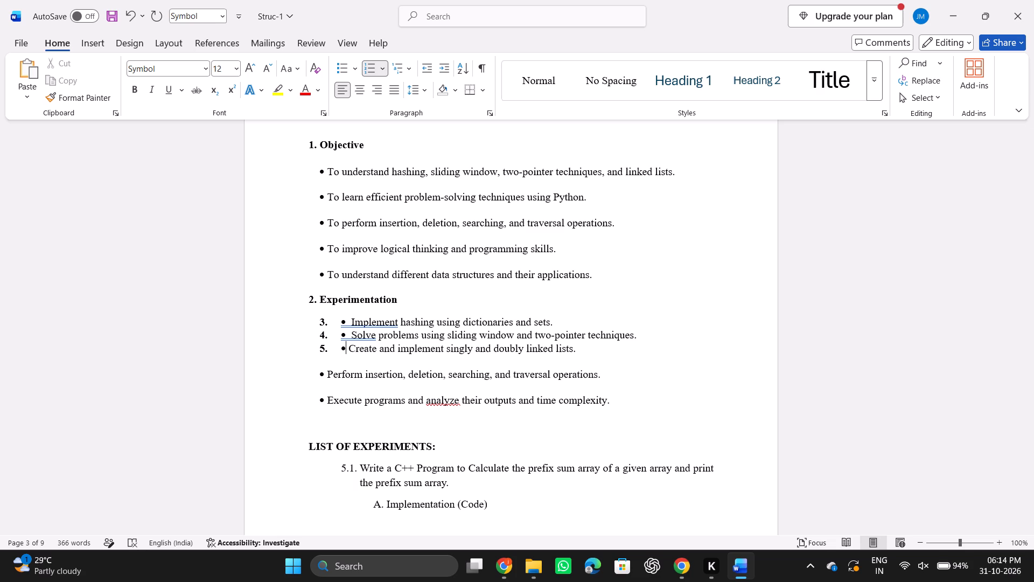
{"action": "key", "text": "Left"}
{"action": "key", "text": "BackSpace"}
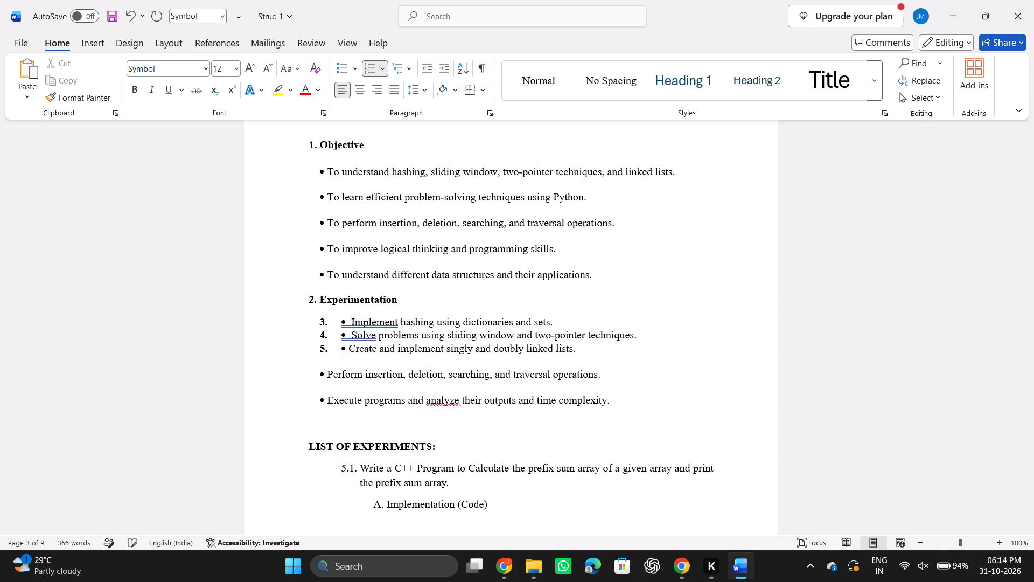
{"action": "left_click", "coordinate": [352, 338]}
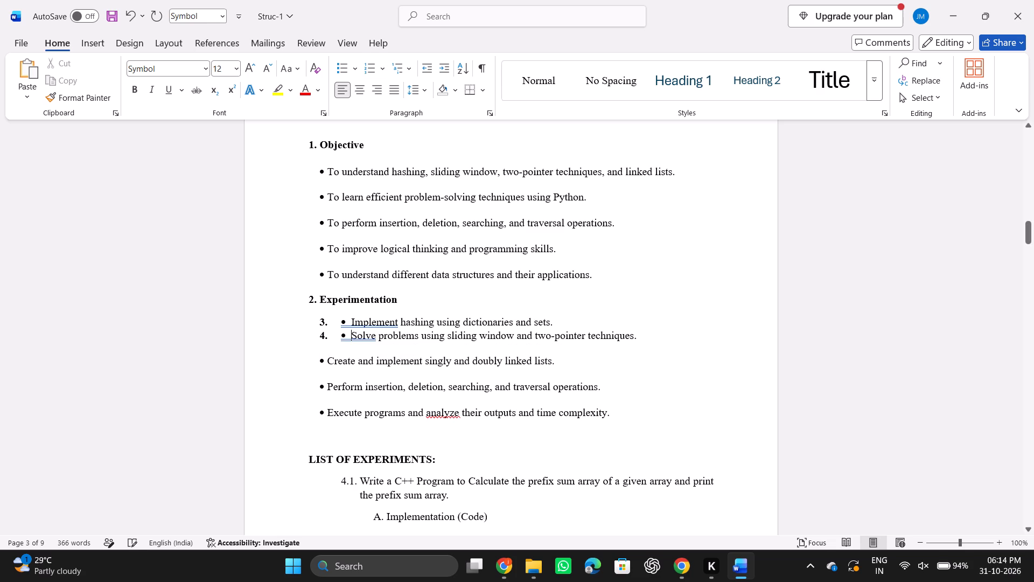
{"action": "key", "text": "BackSpace"}
{"action": "key", "text": "Left"}
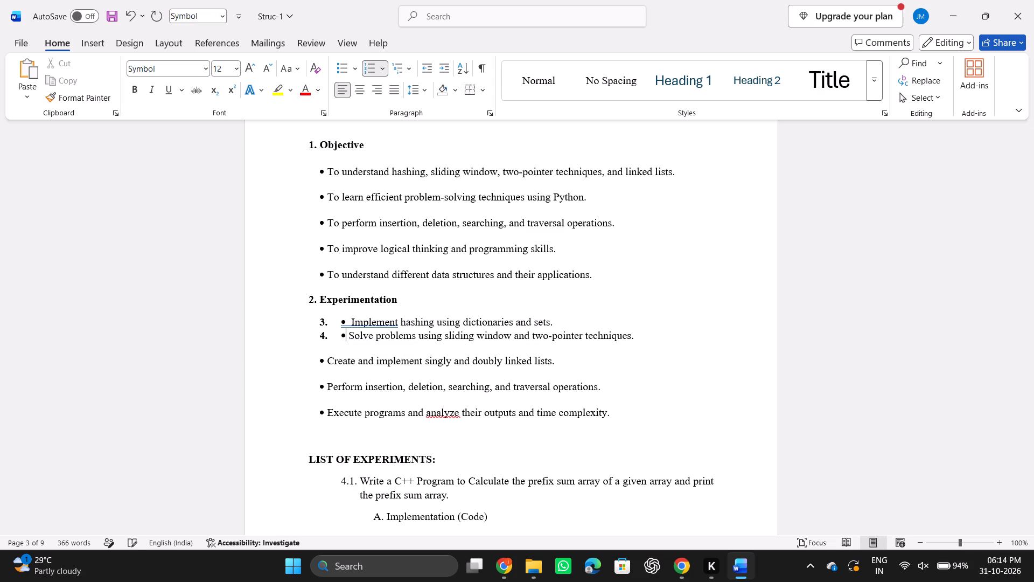
{"action": "key", "text": "Left"}
{"action": "key", "text": "BackSpace"}
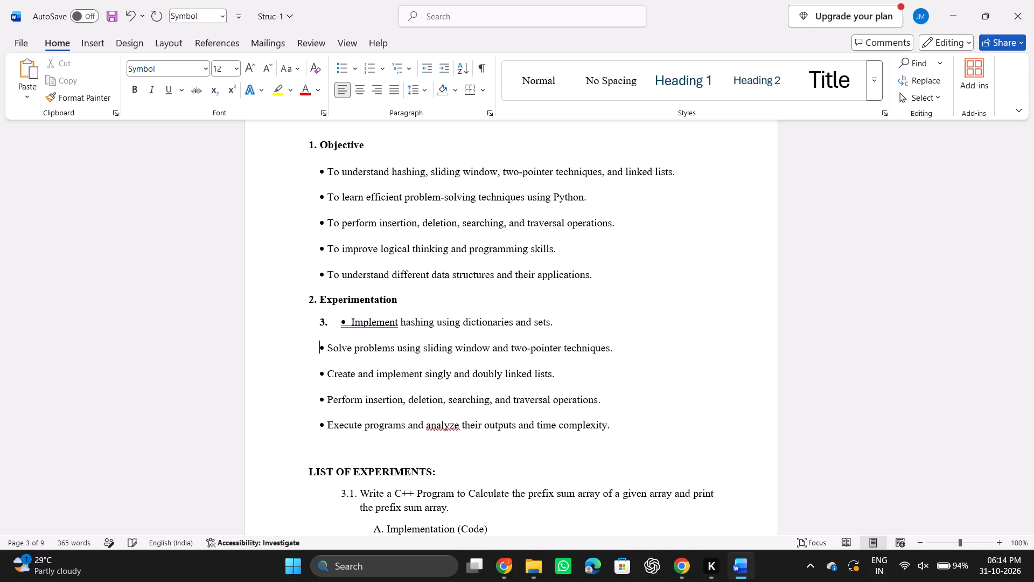
{"action": "left_click", "coordinate": [350, 322]}
{"action": "key", "text": "BackSpace"}
{"action": "key", "text": "Left"}
{"action": "key", "text": "BackSpace"}
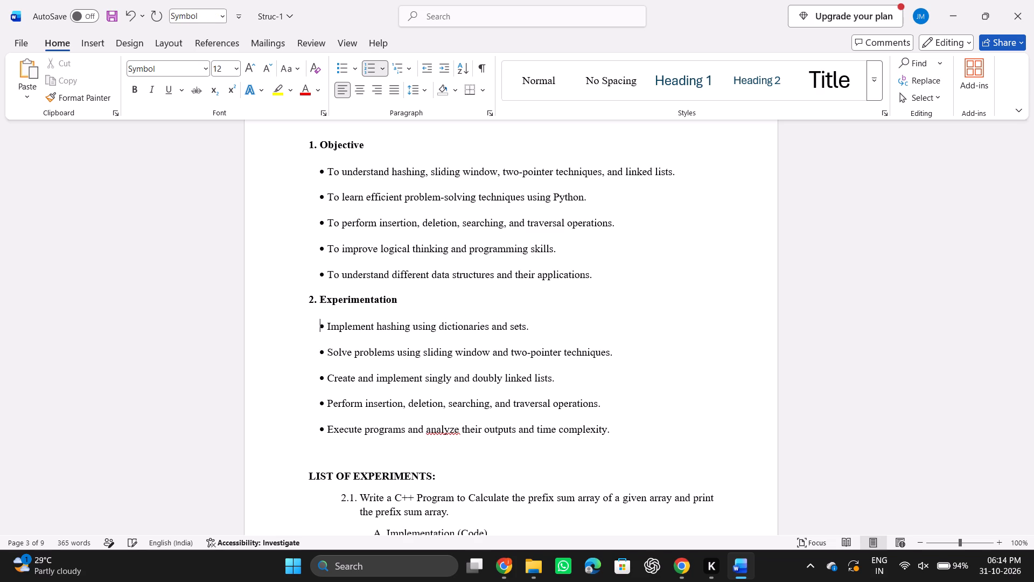
Change the spelling of "analyze" to "analyse" in the last Experimentation line.
{"action": "scroll", "coordinate": [450, 336], "scroll_direction": "down", "scroll_amount": 1}
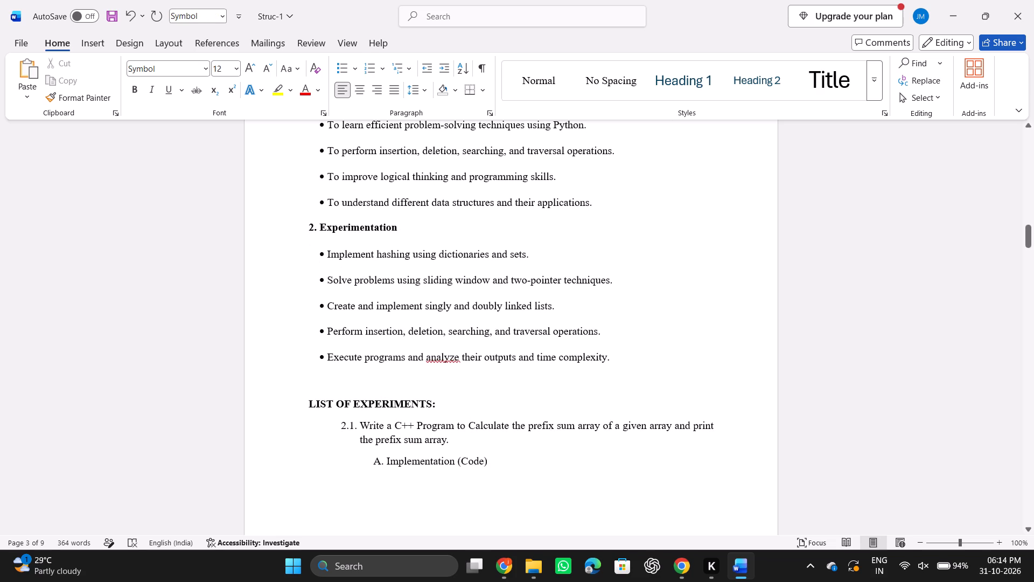
{"action": "left_click", "coordinate": [453, 358]}
{"action": "key", "text": "BackSpace"}
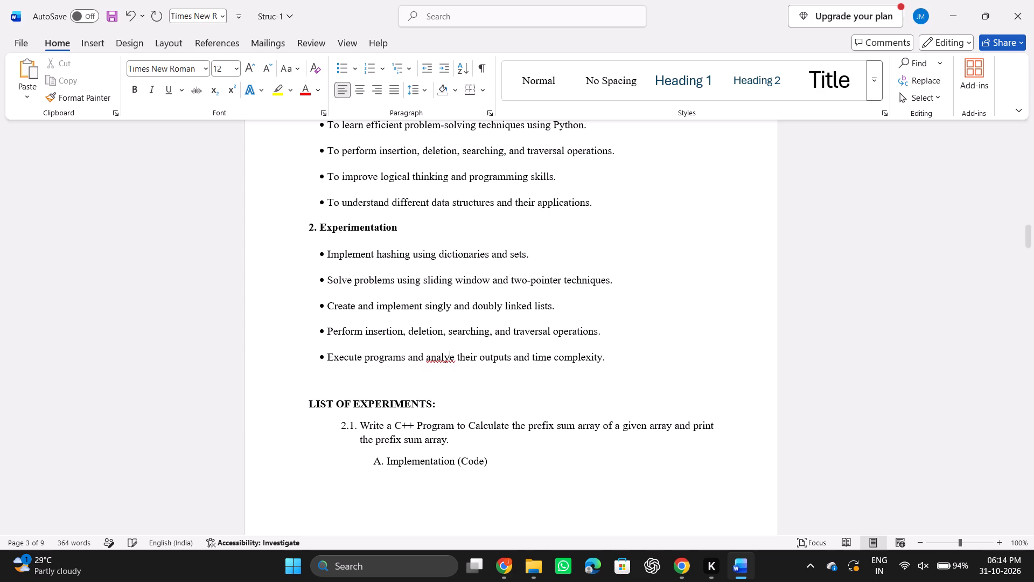
{"action": "key", "text": "s"}
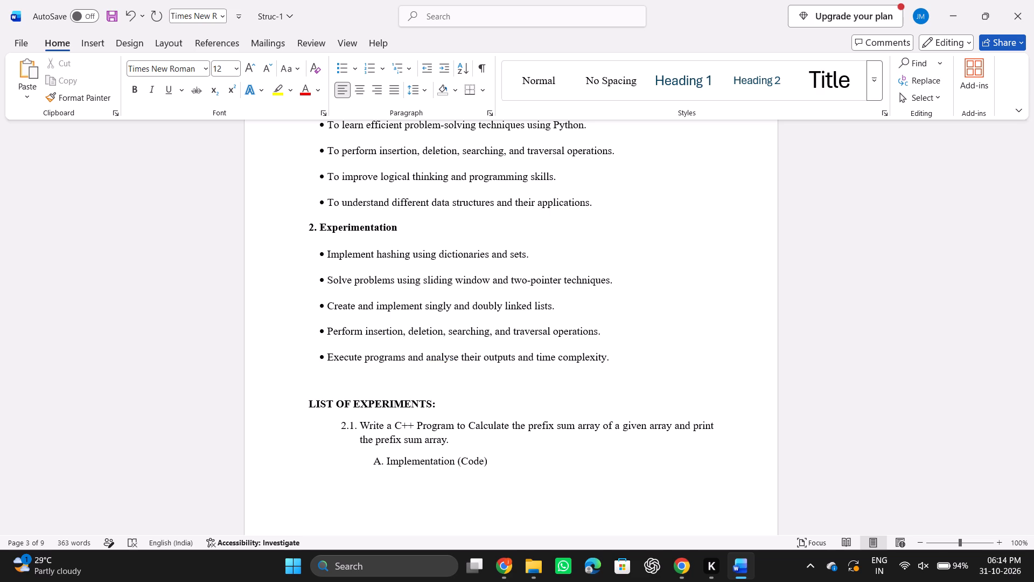
Insert seven empty lines below the Experimentation points to push the LIST OF EXPERIMENTS heading onto the next page.
{"action": "scroll", "coordinate": [528, 355], "scroll_direction": "up", "scroll_amount": 1}
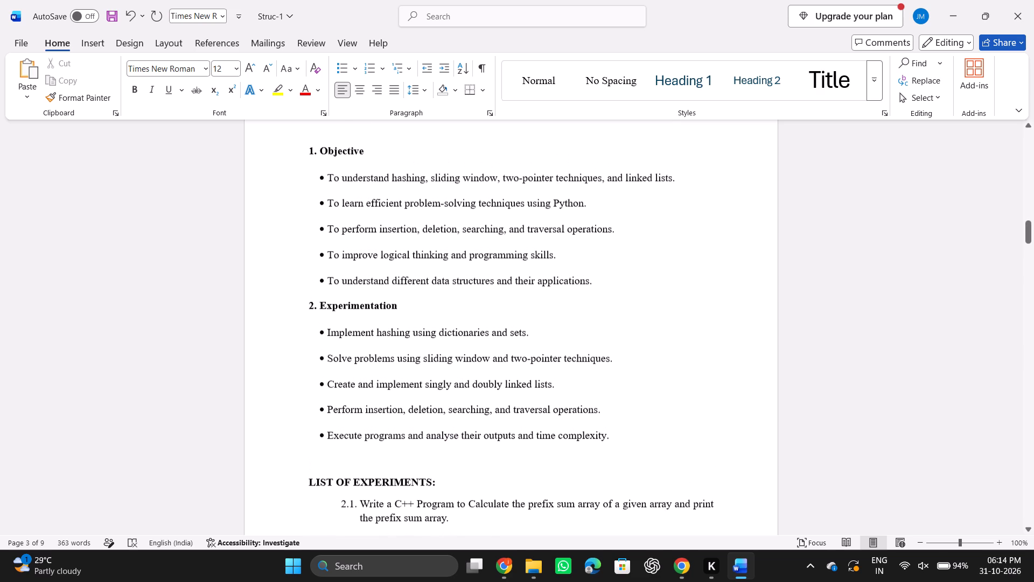
{"action": "scroll", "coordinate": [528, 355], "scroll_direction": "up", "scroll_amount": 2}
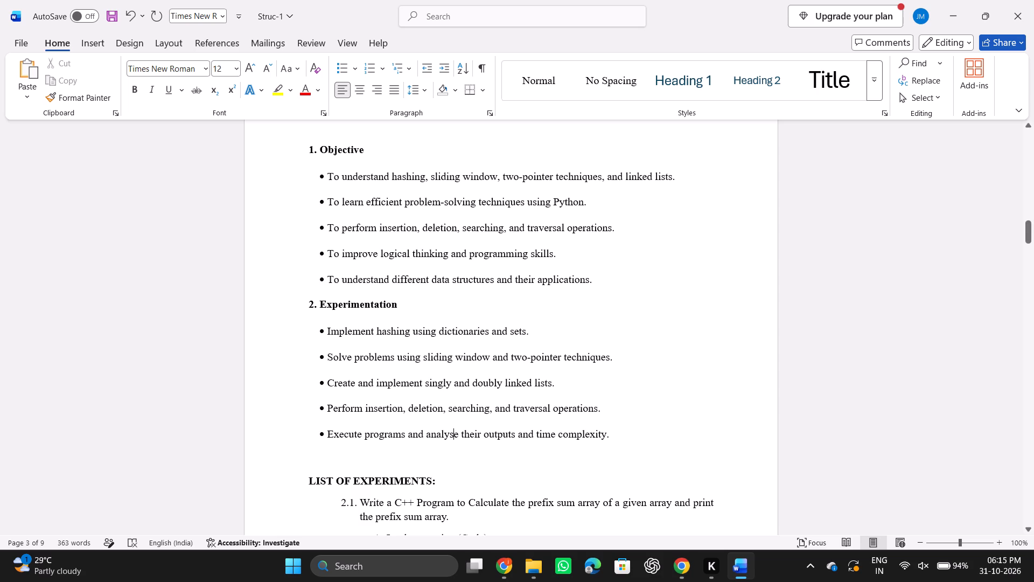
{"action": "scroll", "coordinate": [557, 398], "scroll_direction": "down", "scroll_amount": 2}
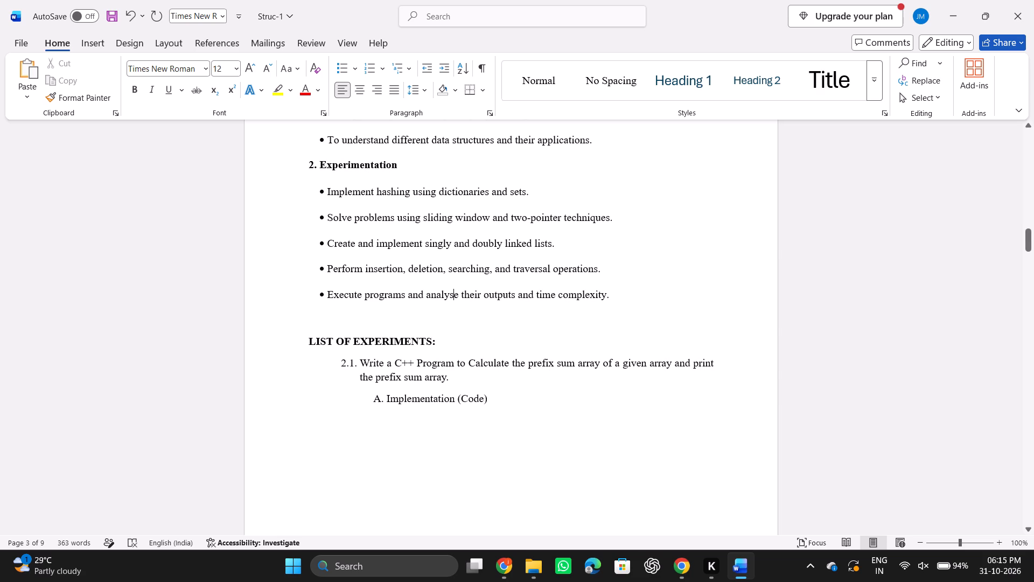
{"action": "scroll", "coordinate": [557, 398], "scroll_direction": "down", "scroll_amount": 2}
{"action": "scroll", "coordinate": [557, 398], "scroll_direction": "up", "scroll_amount": 1}
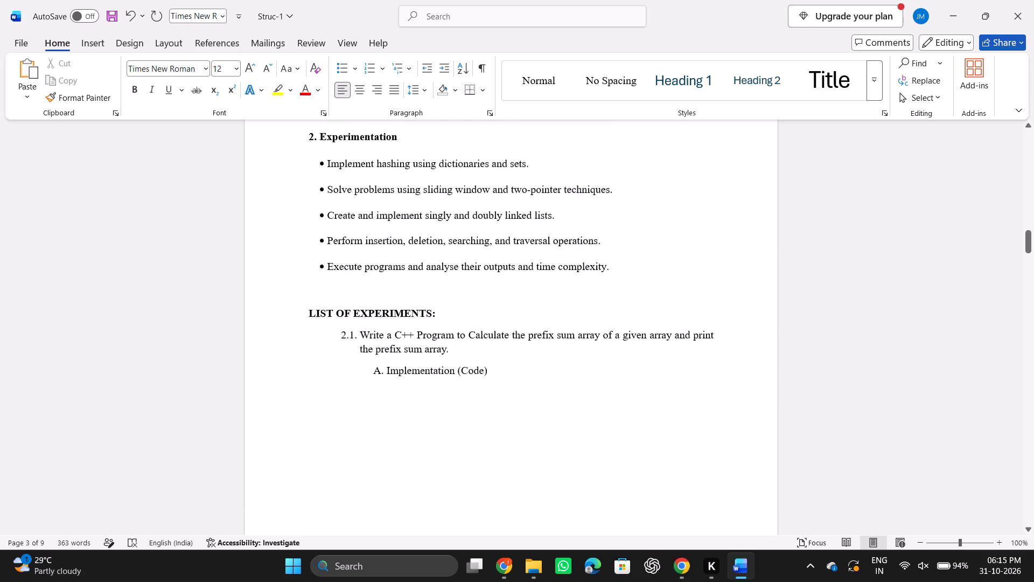
{"action": "left_click", "coordinate": [396, 292]}
{"action": "key", "text": "Return"}
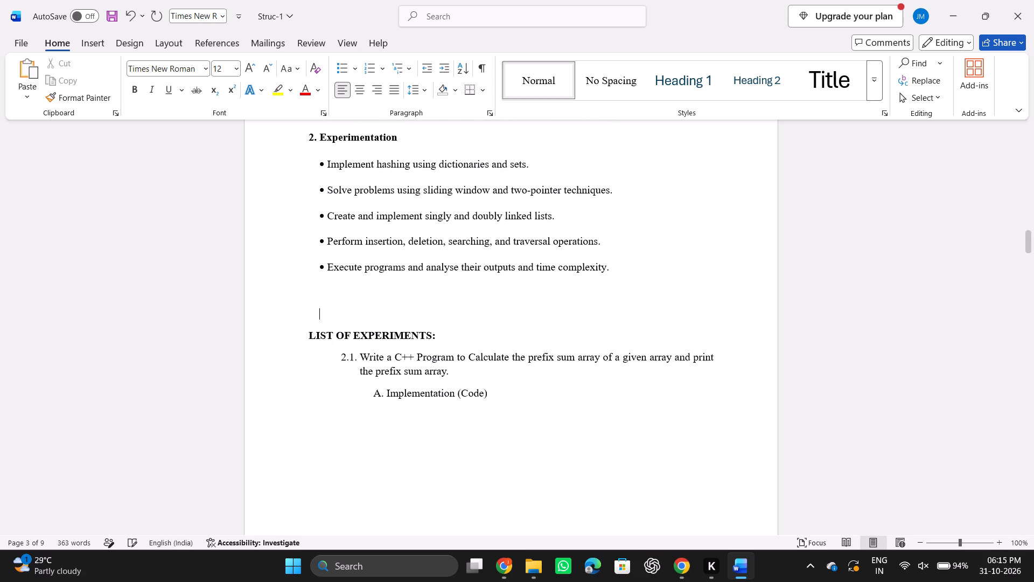
{"action": "key", "text": "Return"}
{"action": "key", "text": "Return"}
{"action": "key", "text": "Return"}
{"action": "key", "text": "Return"}
{"action": "key", "text": "Return"}
{"action": "key", "text": "Return"}
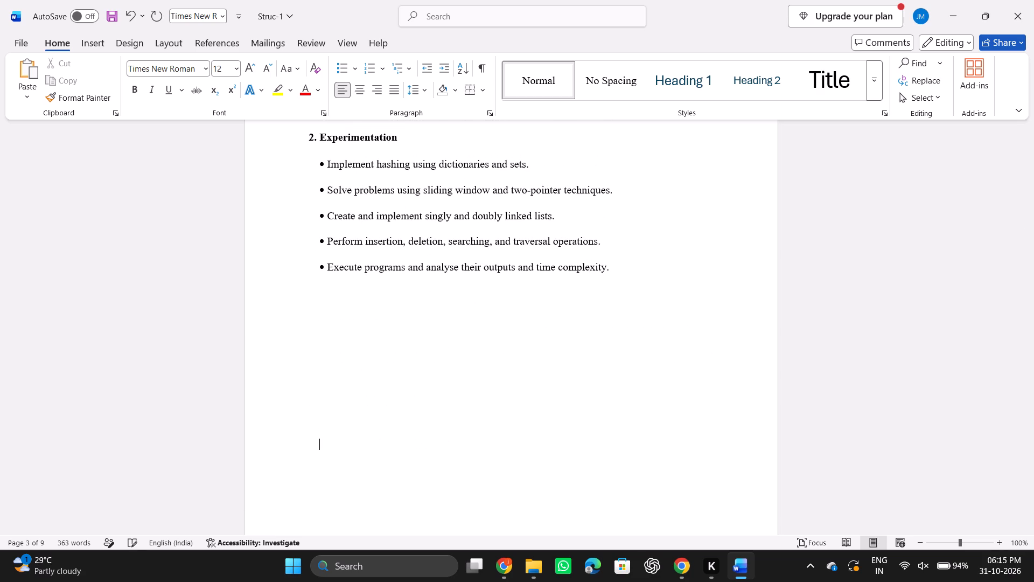
Insert six empty lines above the CERTIFICATE heading to move the certificate text lower on its page.
{"action": "scroll", "coordinate": [396, 292], "scroll_direction": "down", "scroll_amount": 4}
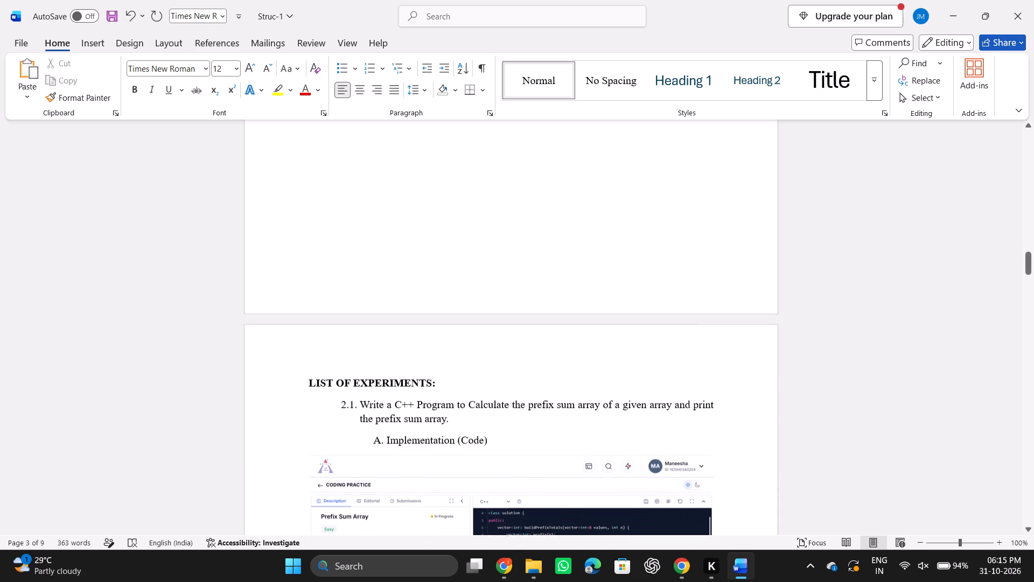
{"action": "scroll", "coordinate": [396, 292], "scroll_direction": "down", "scroll_amount": 1}
{"action": "scroll", "coordinate": [396, 292], "scroll_direction": "up", "scroll_amount": 3}
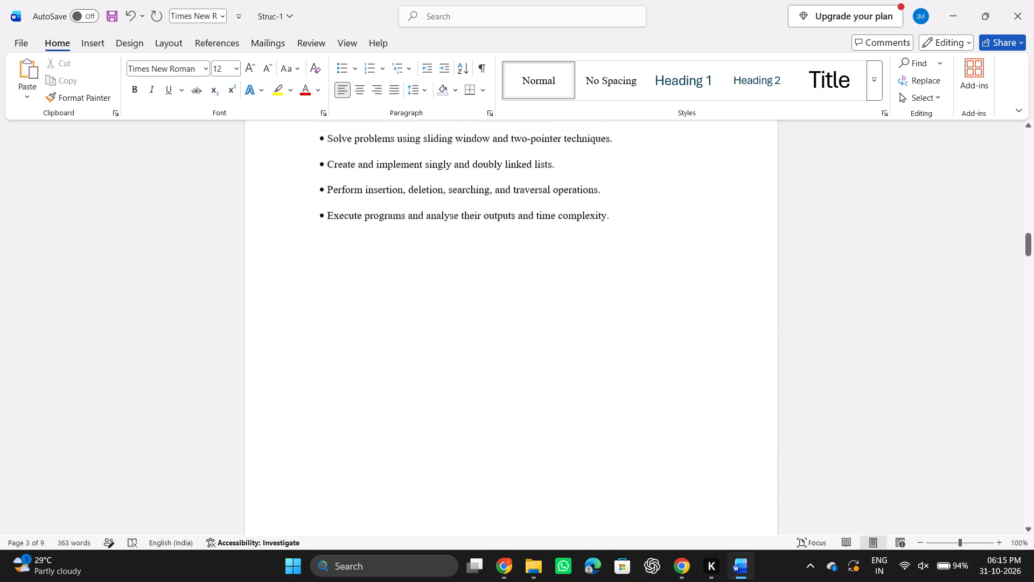
{"action": "scroll", "coordinate": [396, 292], "scroll_direction": "up", "scroll_amount": 5}
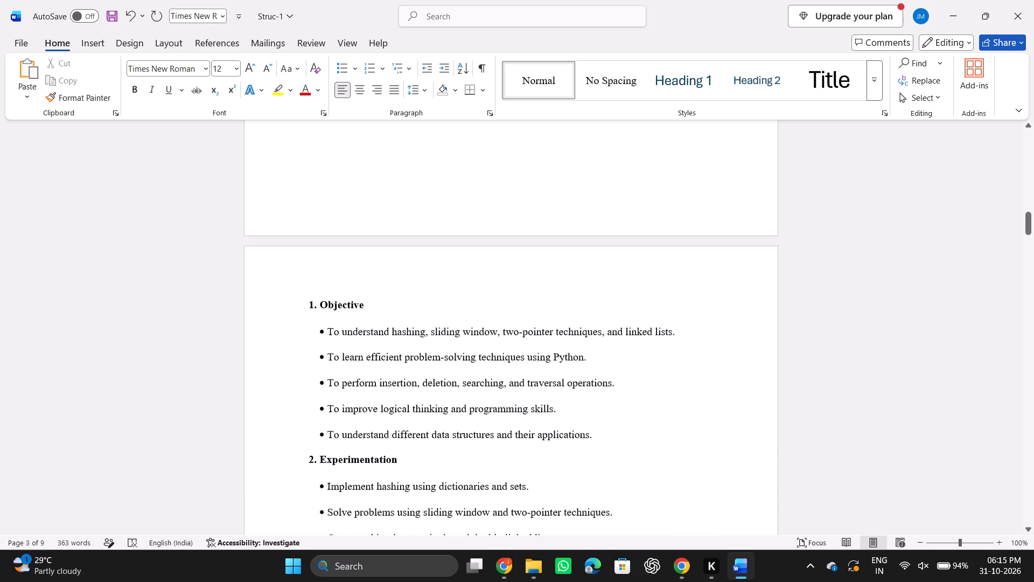
{"action": "scroll", "coordinate": [327, 272], "scroll_direction": "up", "scroll_amount": 3}
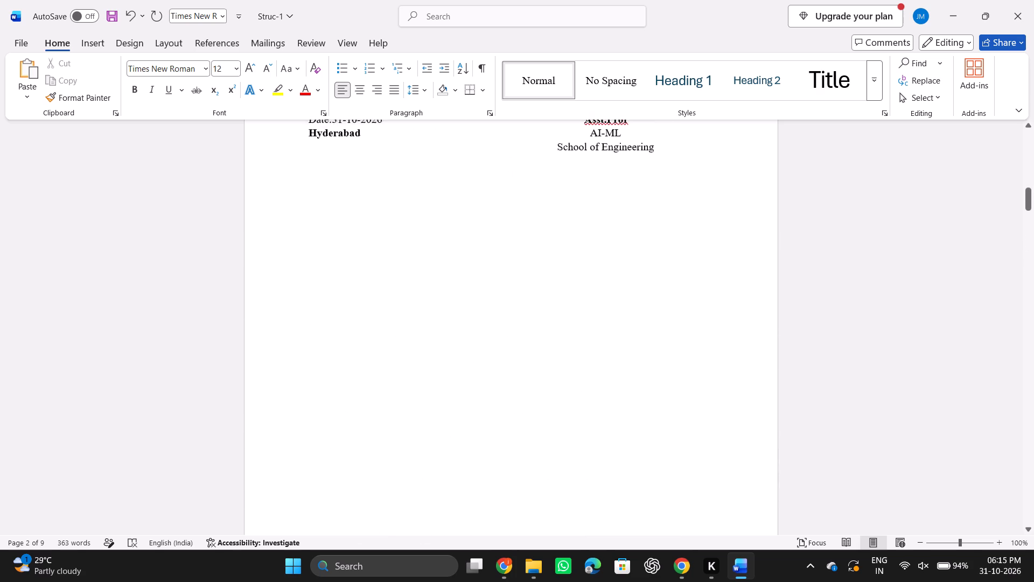
{"action": "scroll", "coordinate": [327, 272], "scroll_direction": "up", "scroll_amount": 2}
{"action": "left_click", "coordinate": [463, 204]}
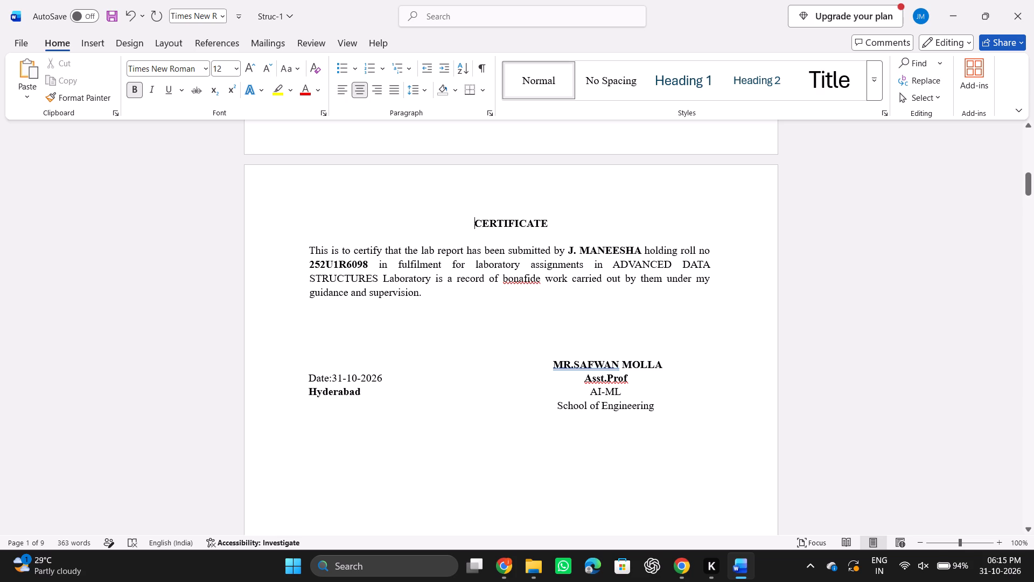
{"action": "key", "text": "Return"}
{"action": "key", "text": "Return"}
{"action": "key", "text": "Return"}
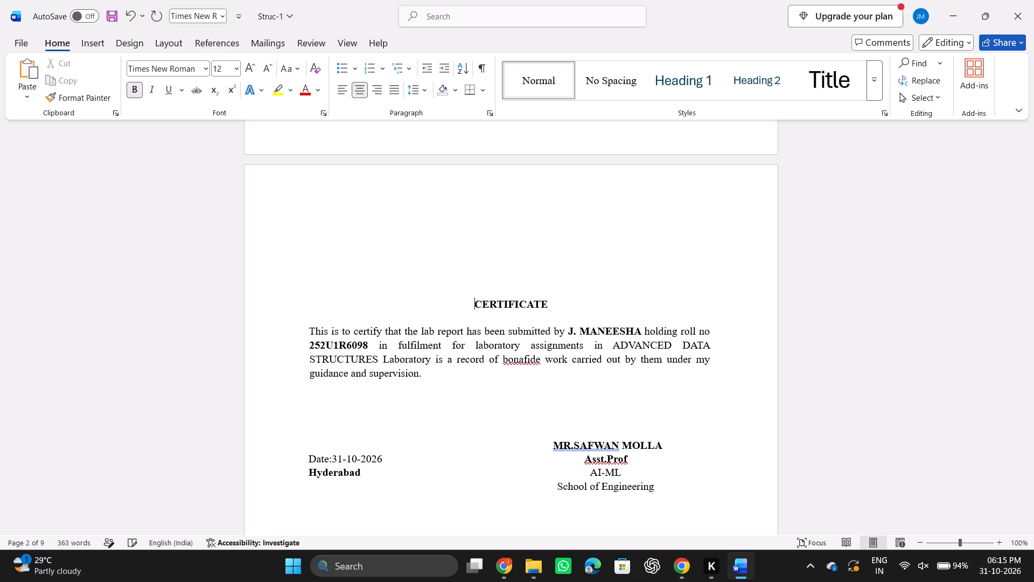
{"action": "key", "text": "Return"}
{"action": "scroll", "coordinate": [463, 204], "scroll_direction": "down", "scroll_amount": 2}
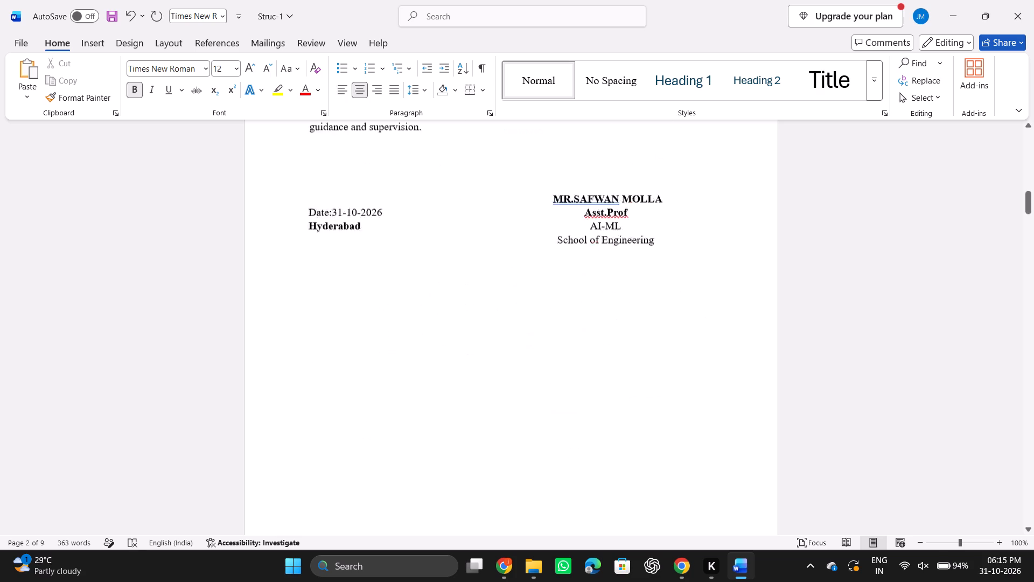
{"action": "scroll", "coordinate": [463, 204], "scroll_direction": "down", "scroll_amount": 1}
{"action": "scroll", "coordinate": [463, 204], "scroll_direction": "up", "scroll_amount": 1}
{"action": "key", "text": "Return"}
{"action": "key", "text": "Return"}
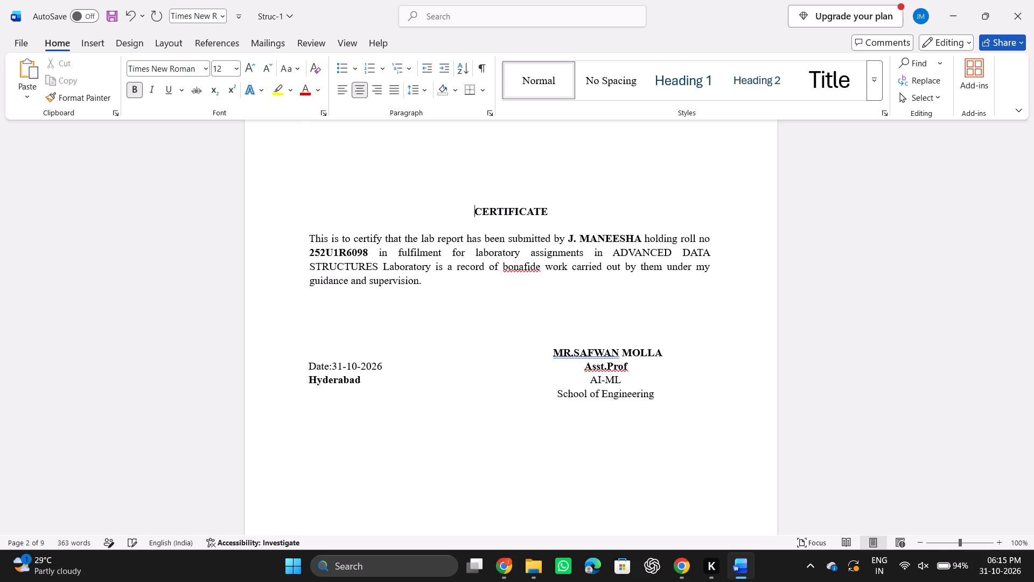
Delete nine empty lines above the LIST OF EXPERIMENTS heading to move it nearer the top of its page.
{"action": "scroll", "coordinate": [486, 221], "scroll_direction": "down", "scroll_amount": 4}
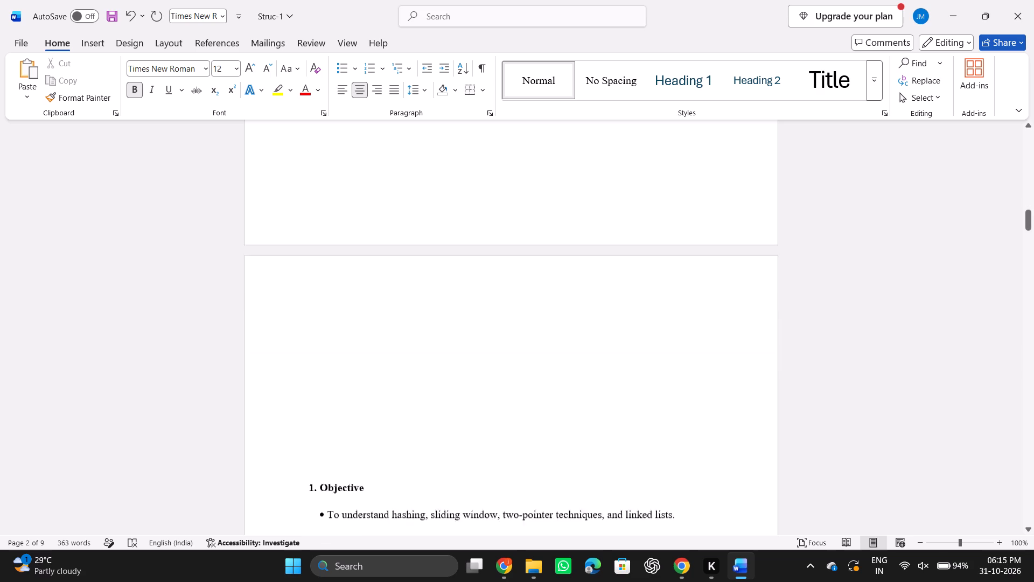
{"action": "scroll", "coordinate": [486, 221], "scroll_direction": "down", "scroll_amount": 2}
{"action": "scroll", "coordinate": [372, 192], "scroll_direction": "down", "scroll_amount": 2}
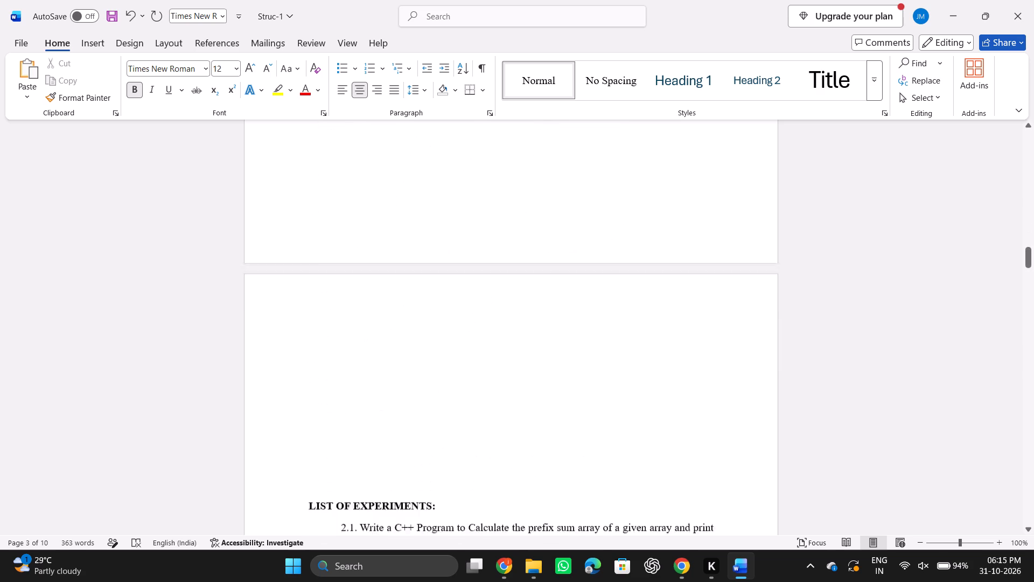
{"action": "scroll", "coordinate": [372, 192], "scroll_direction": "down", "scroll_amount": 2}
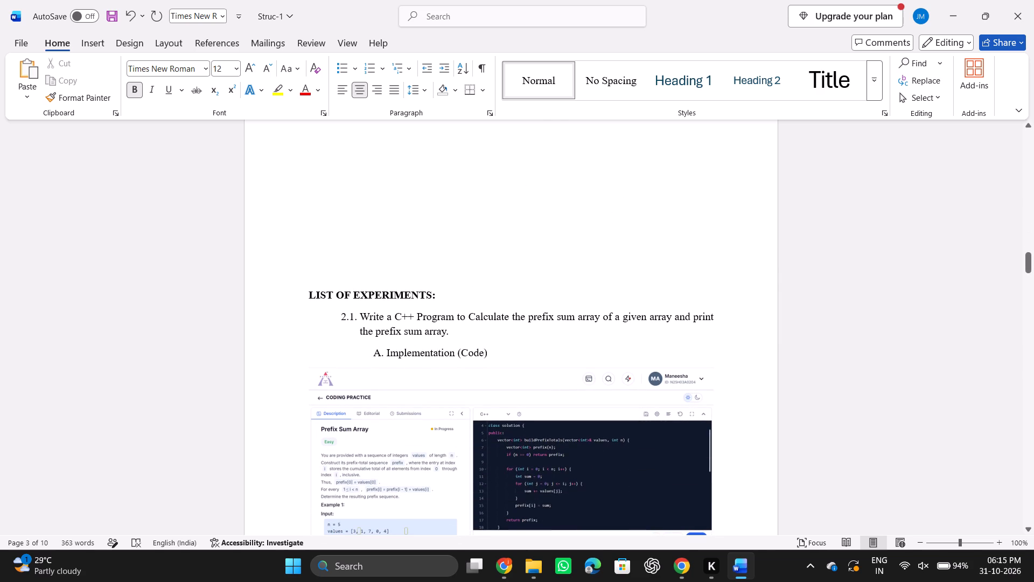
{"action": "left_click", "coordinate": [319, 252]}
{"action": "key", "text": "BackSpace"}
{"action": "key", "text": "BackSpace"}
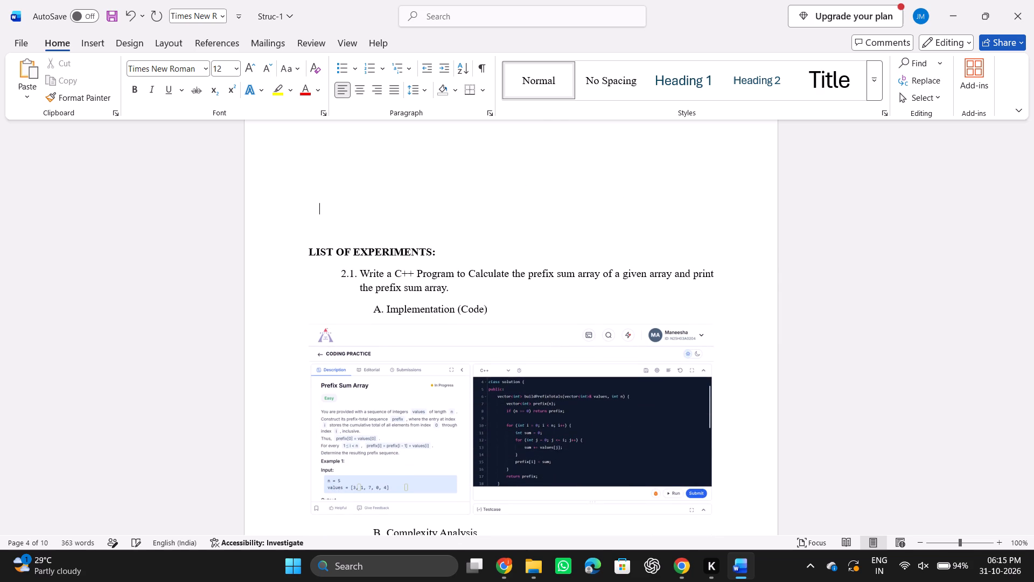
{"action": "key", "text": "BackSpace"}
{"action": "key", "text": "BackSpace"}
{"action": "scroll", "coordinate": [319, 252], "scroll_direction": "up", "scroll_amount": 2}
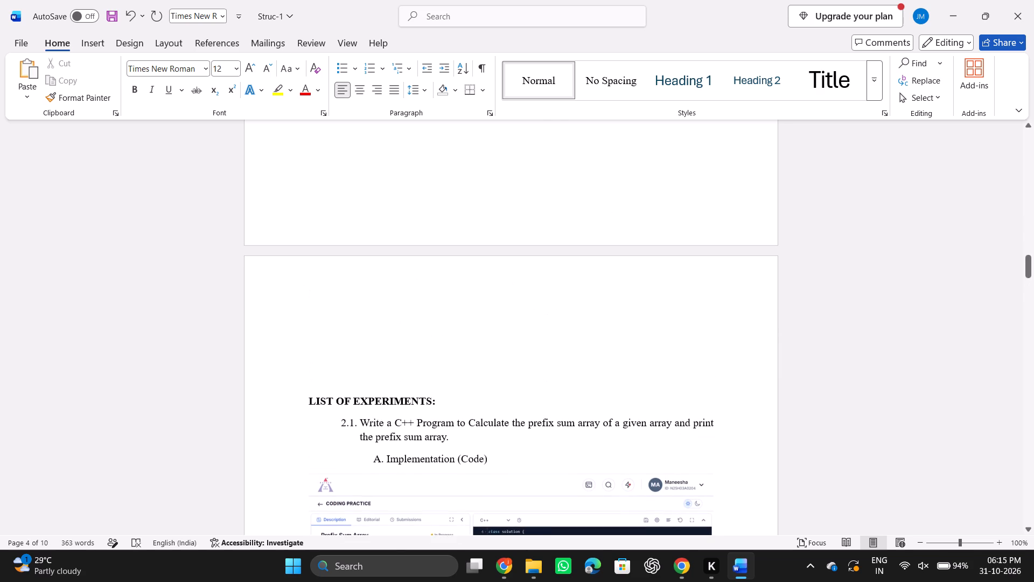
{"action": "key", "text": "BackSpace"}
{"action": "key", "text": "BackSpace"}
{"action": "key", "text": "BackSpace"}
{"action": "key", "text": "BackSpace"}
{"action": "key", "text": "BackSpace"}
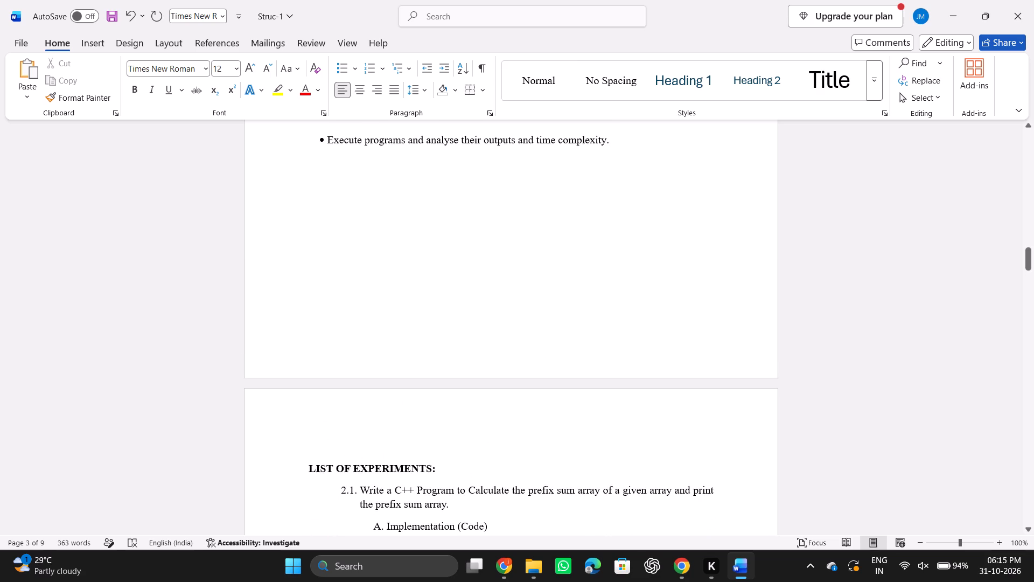
Examine the page layout of experiments 2.1 to 2.3 and their code and output screenshots.
{"action": "scroll", "coordinate": [423, 311], "scroll_direction": "up", "scroll_amount": 2}
{"action": "scroll", "coordinate": [423, 311], "scroll_direction": "down", "scroll_amount": 3}
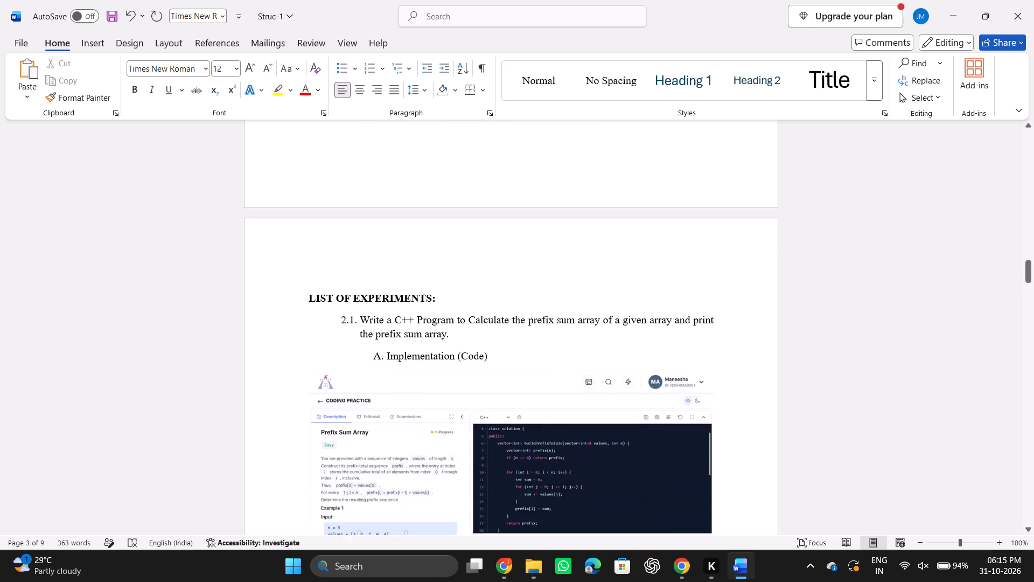
{"action": "scroll", "coordinate": [423, 311], "scroll_direction": "down", "scroll_amount": 6}
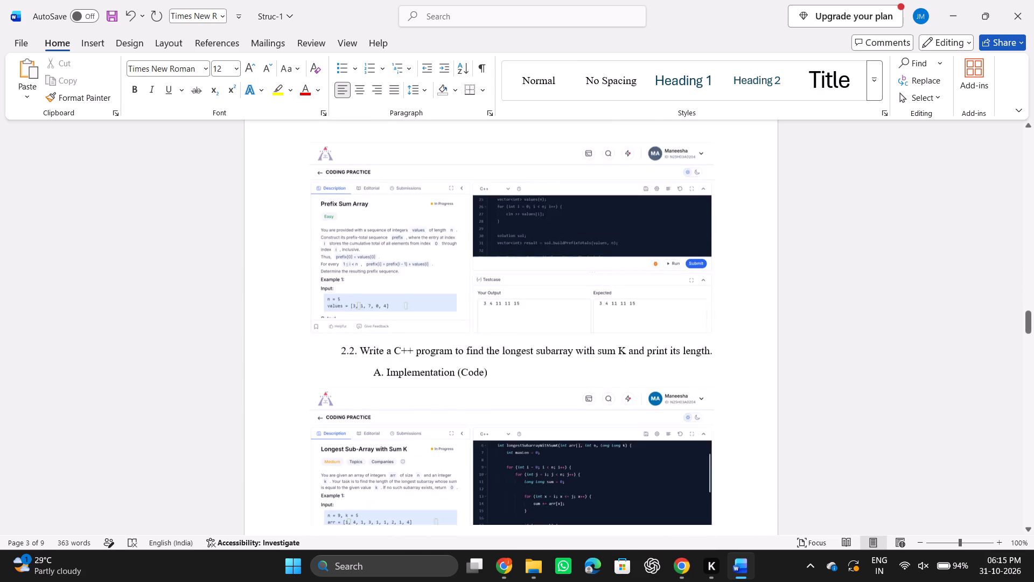
{"action": "scroll", "coordinate": [423, 311], "scroll_direction": "down", "scroll_amount": 5}
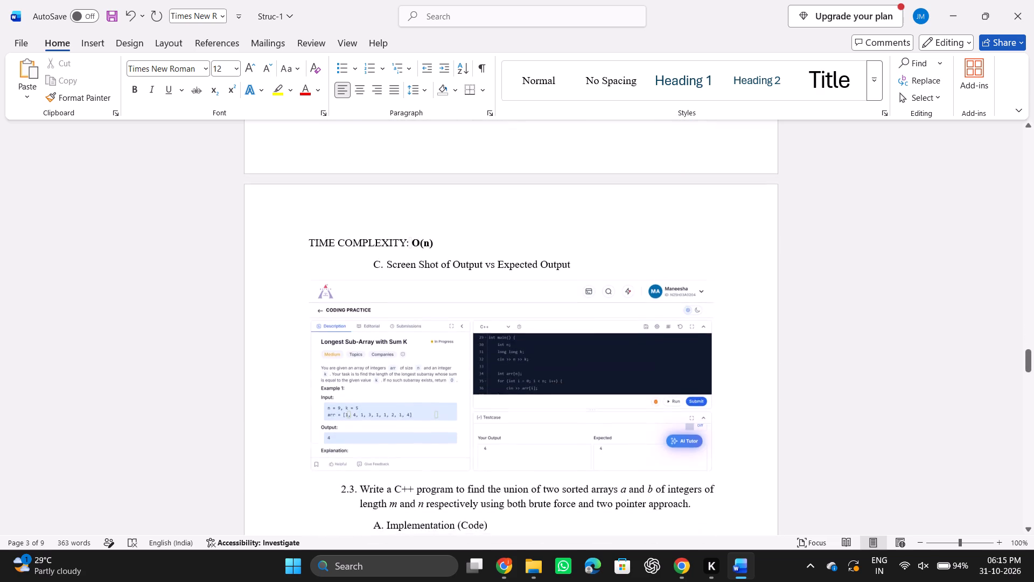
{"action": "scroll", "coordinate": [423, 311], "scroll_direction": "down", "scroll_amount": 4}
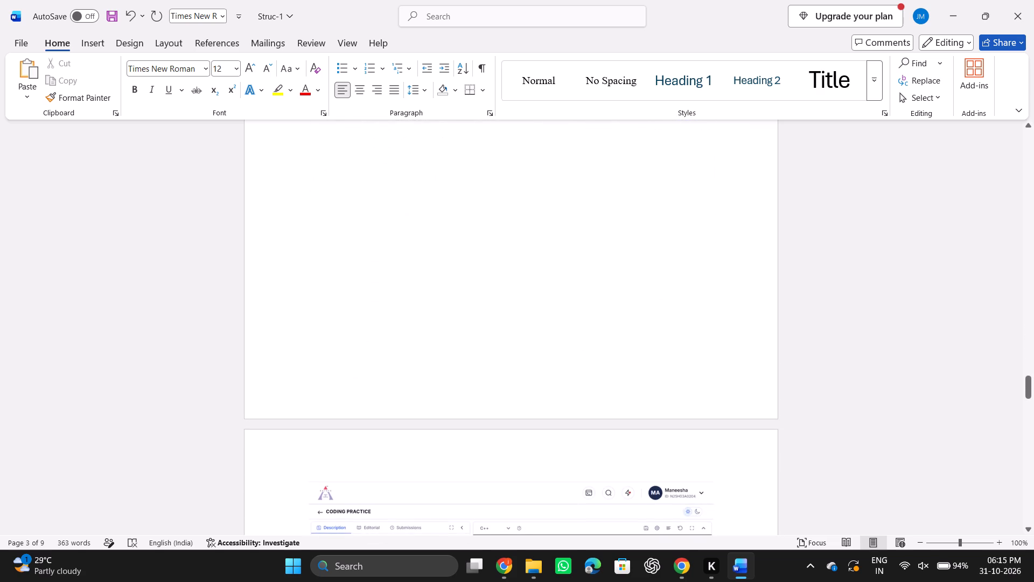
{"action": "scroll", "coordinate": [423, 311], "scroll_direction": "up", "scroll_amount": 5}
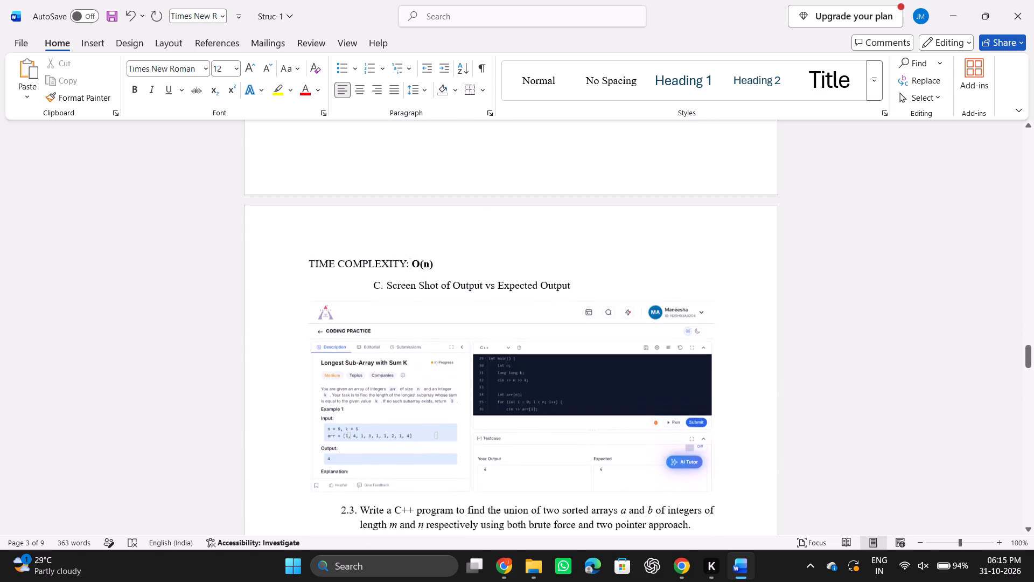
{"action": "scroll", "coordinate": [423, 311], "scroll_direction": "up", "scroll_amount": 2}
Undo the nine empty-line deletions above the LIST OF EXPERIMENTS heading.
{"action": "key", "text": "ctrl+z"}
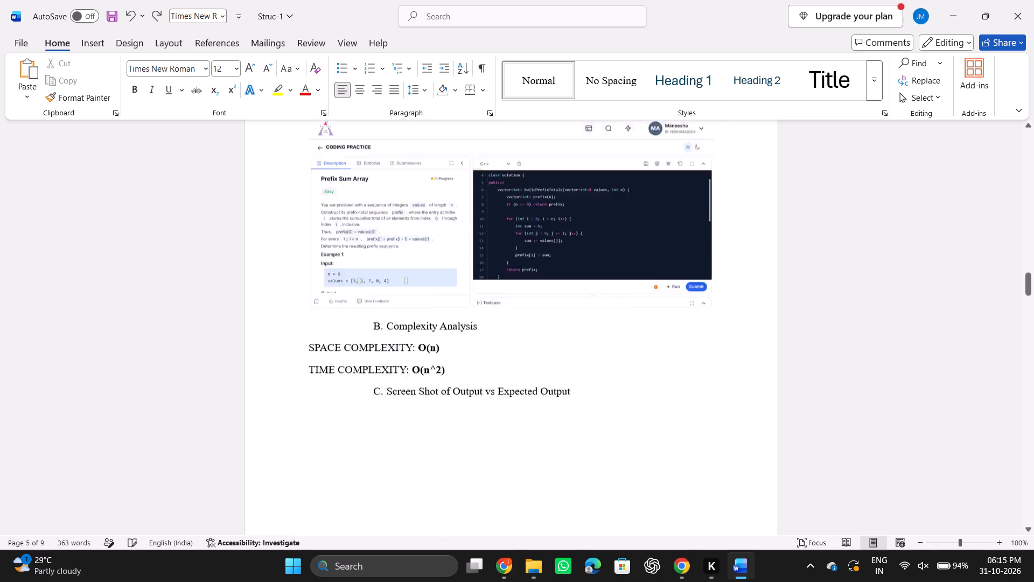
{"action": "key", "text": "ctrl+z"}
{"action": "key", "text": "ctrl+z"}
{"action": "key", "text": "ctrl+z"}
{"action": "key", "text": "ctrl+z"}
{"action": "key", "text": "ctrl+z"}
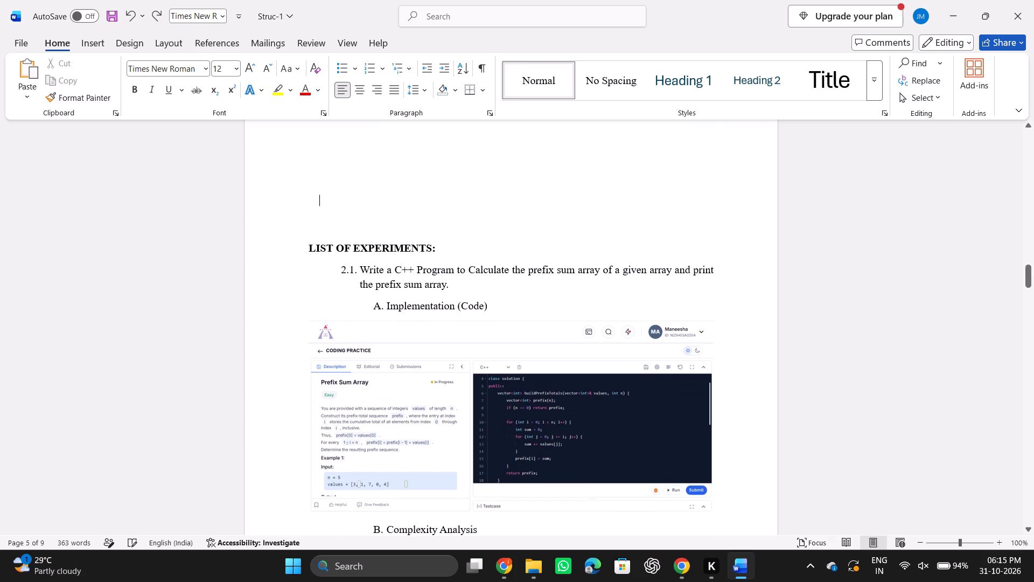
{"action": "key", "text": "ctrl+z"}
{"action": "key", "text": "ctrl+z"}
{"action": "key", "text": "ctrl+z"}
Undo the empty lines added above the CERTIFICATE heading and most of those added below the Experimentation points.
{"action": "key", "text": "ctrl+z"}
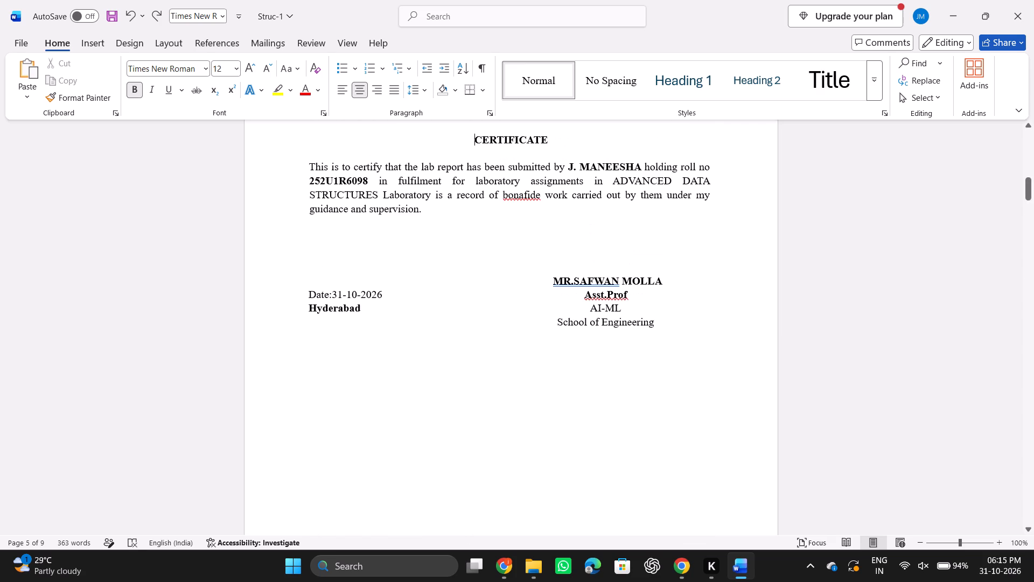
{"action": "key", "text": "ctrl+z"}
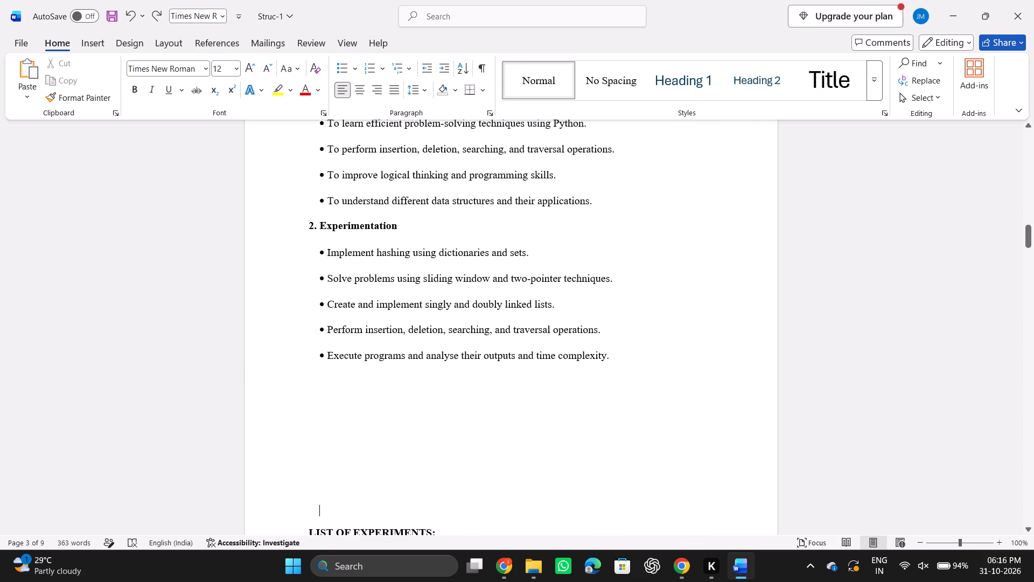
{"action": "key", "text": "ctrl+z"}
{"action": "key", "text": "ctrl+z"}
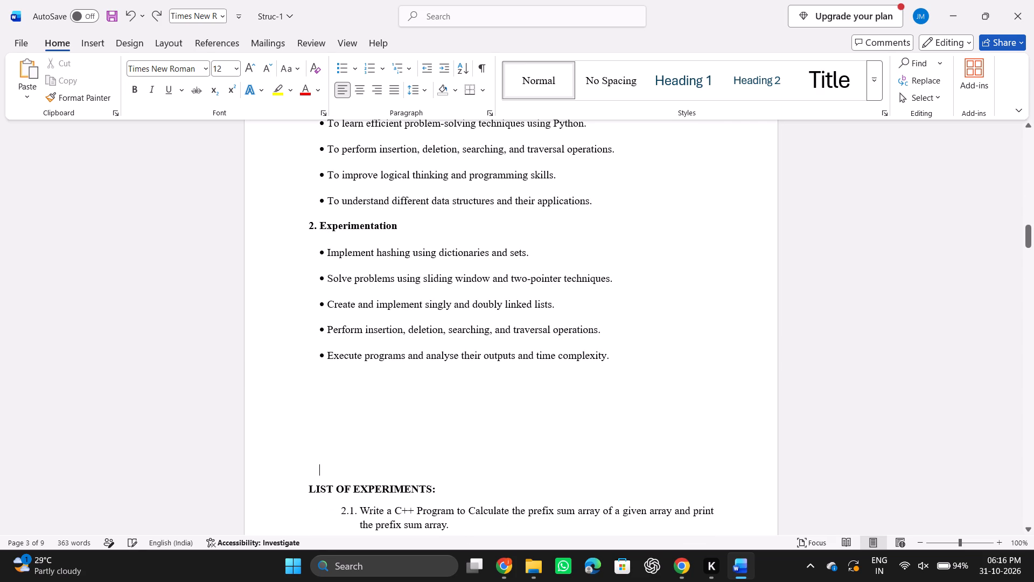
{"action": "key", "text": "ctrl+z"}
{"action": "key", "text": "ctrl+z"}
{"action": "key", "text": "ctrl+z"}
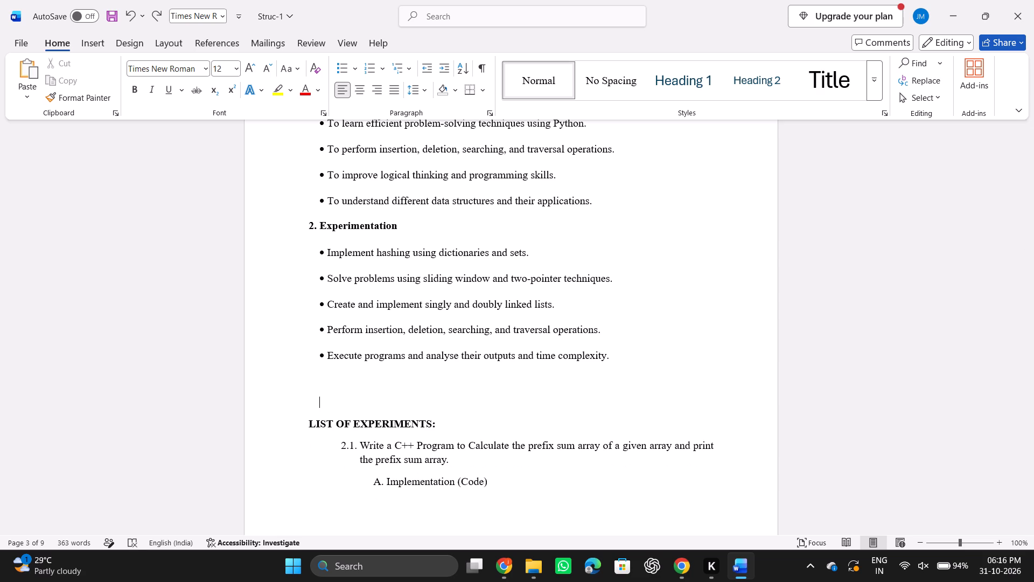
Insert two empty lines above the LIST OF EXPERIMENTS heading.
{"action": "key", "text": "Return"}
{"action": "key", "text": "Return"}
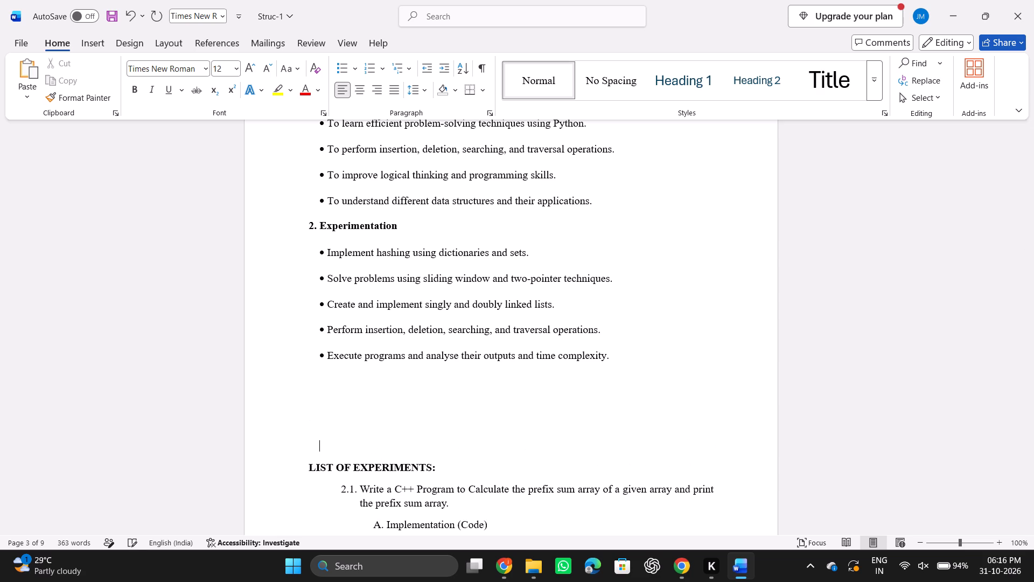
Undo the remaining empty lines added above the LIST OF EXPERIMENTS heading, keeping "analyse" spelled with an s in the last Experimentation line.
{"action": "scroll", "coordinate": [423, 311], "scroll_direction": "down", "scroll_amount": 4}
{"action": "scroll", "coordinate": [423, 311], "scroll_direction": "up", "scroll_amount": 1}
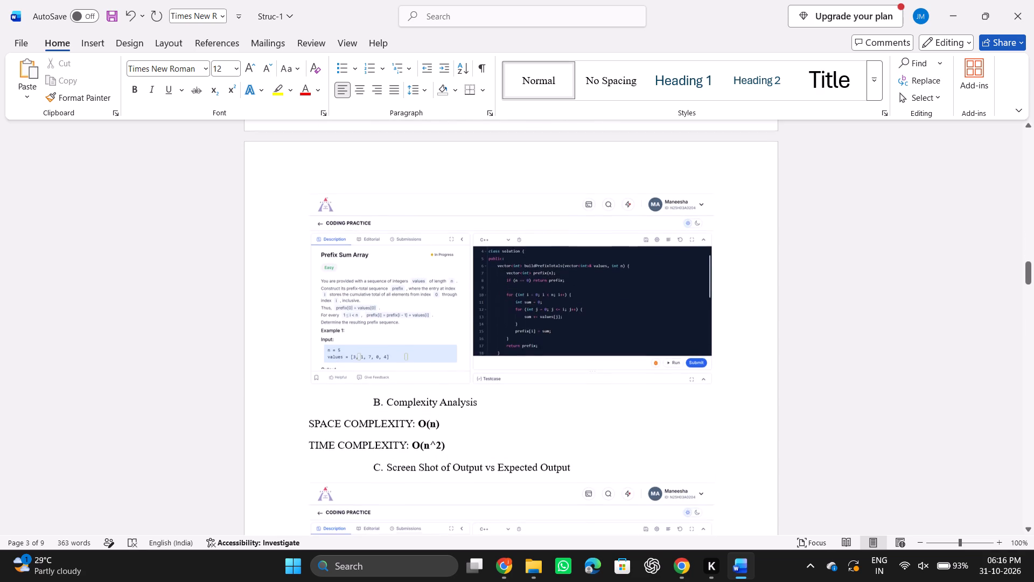
{"action": "scroll", "coordinate": [423, 311], "scroll_direction": "up", "scroll_amount": 1}
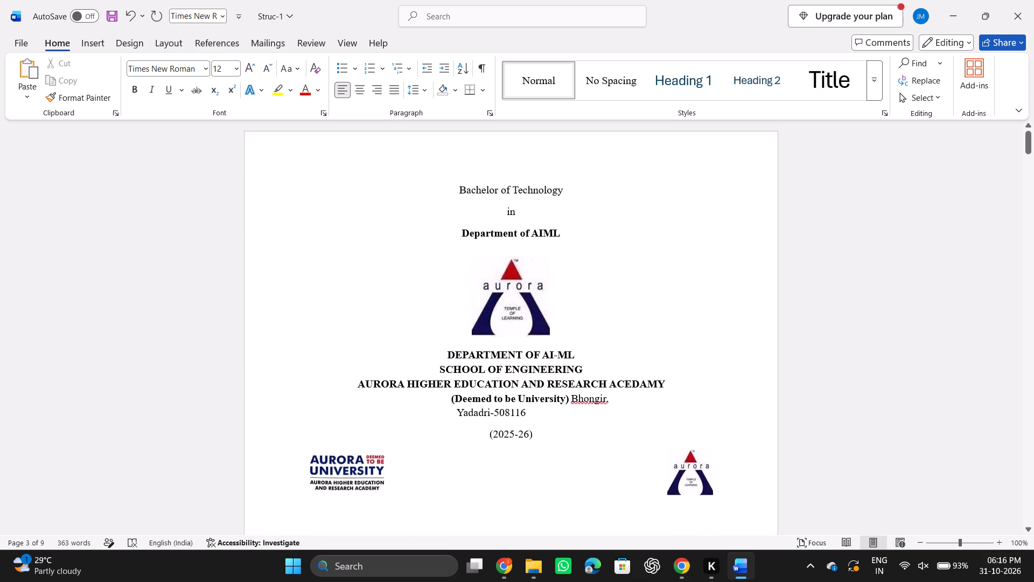
{"action": "scroll", "coordinate": [423, 311], "scroll_direction": "down", "scroll_amount": 5}
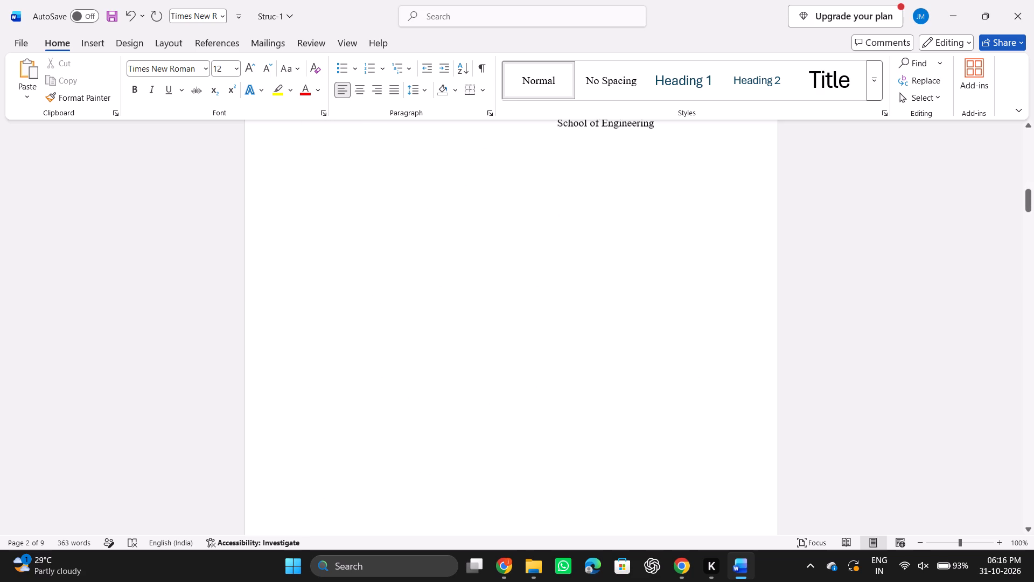
{"action": "scroll", "coordinate": [423, 311], "scroll_direction": "down", "scroll_amount": 3}
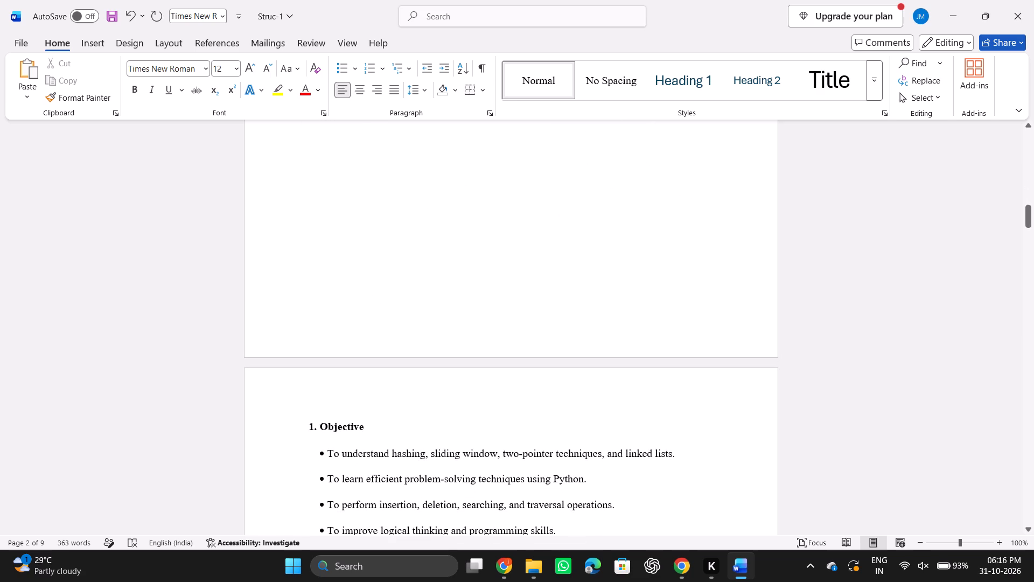
{"action": "key", "text": "ctrl+z"}
{"action": "key", "text": "ctrl+z"}
{"action": "key", "text": "ctrl+z"}
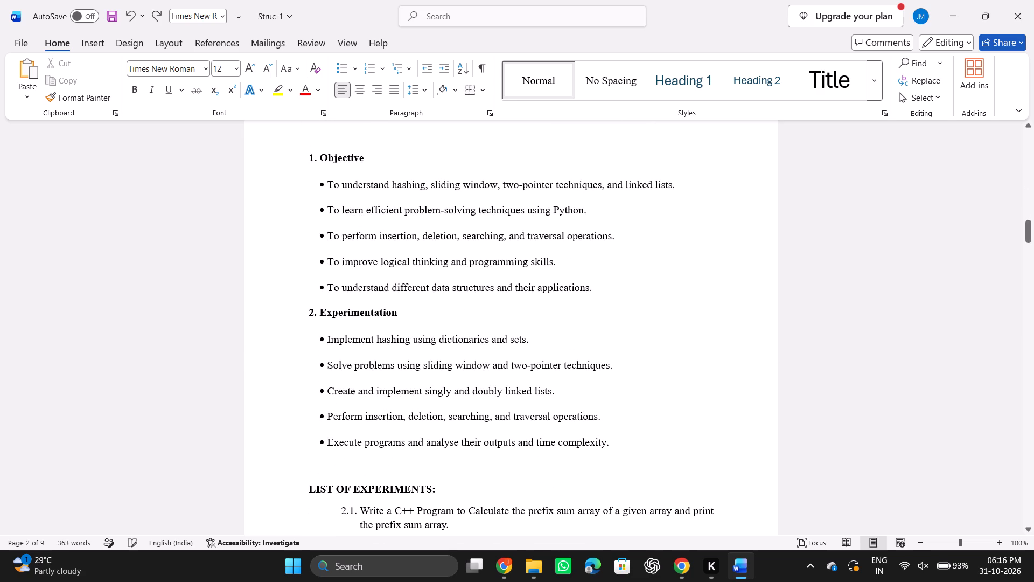
{"action": "key", "text": "ctrl+z"}
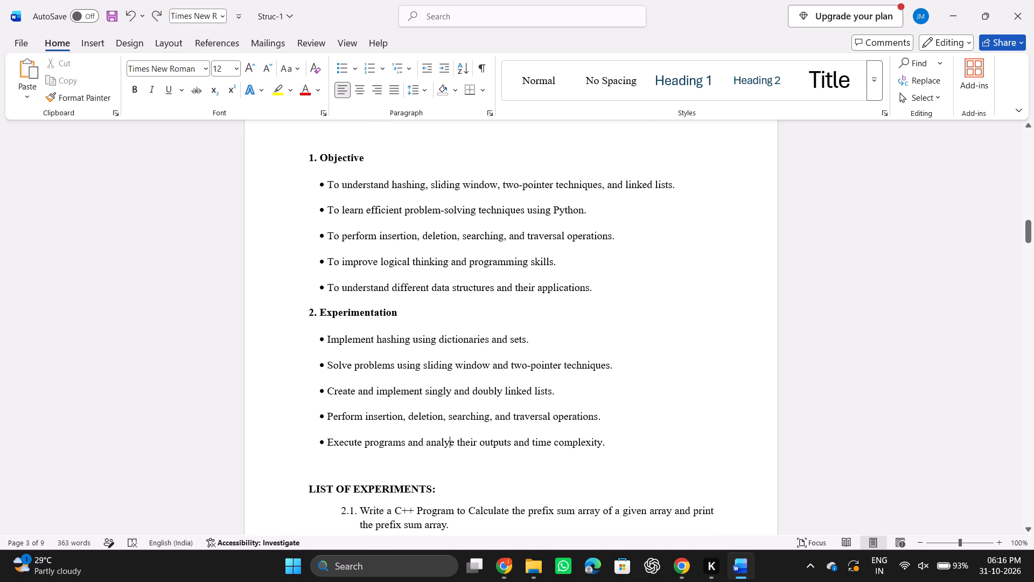
{"action": "key", "text": "s"}
Delete empty lines between the certificate's signature block and the Objective heading to bring the Objective section onto the certificate page.
{"action": "scroll", "coordinate": [423, 311], "scroll_direction": "up", "scroll_amount": 1}
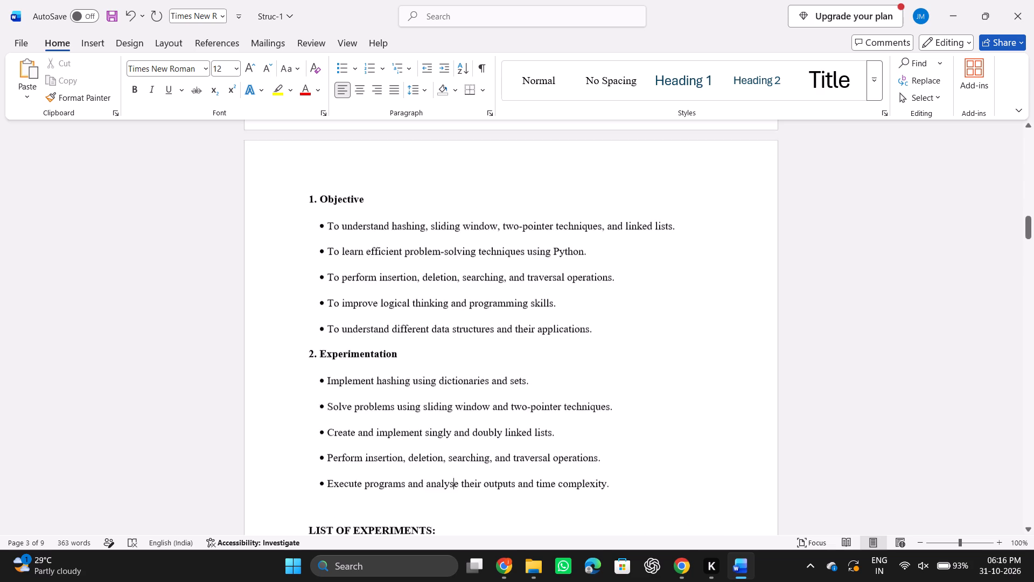
{"action": "scroll", "coordinate": [423, 311], "scroll_direction": "up", "scroll_amount": 1}
{"action": "left_click", "coordinate": [312, 311]}
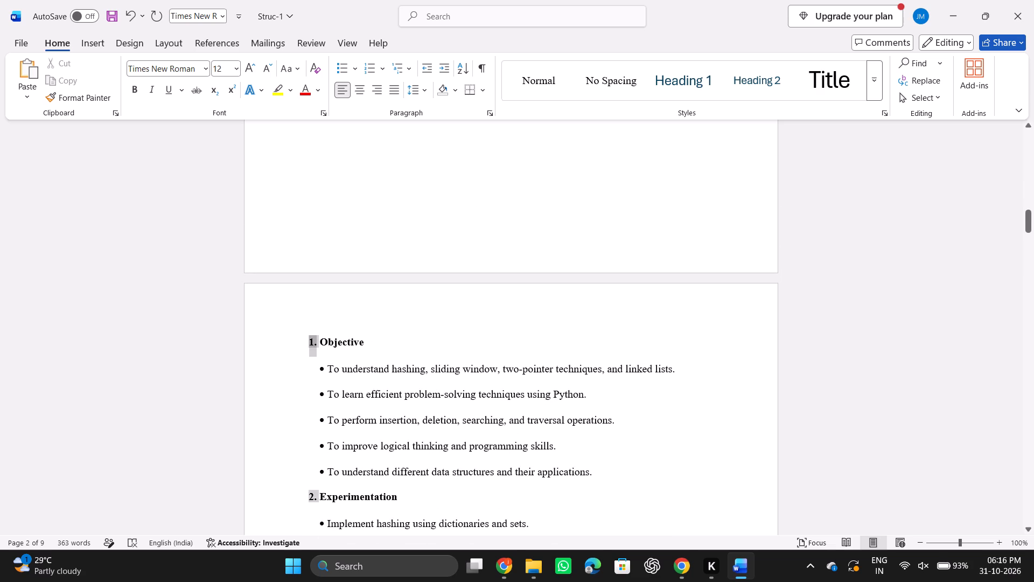
{"action": "left_click", "coordinate": [338, 242]}
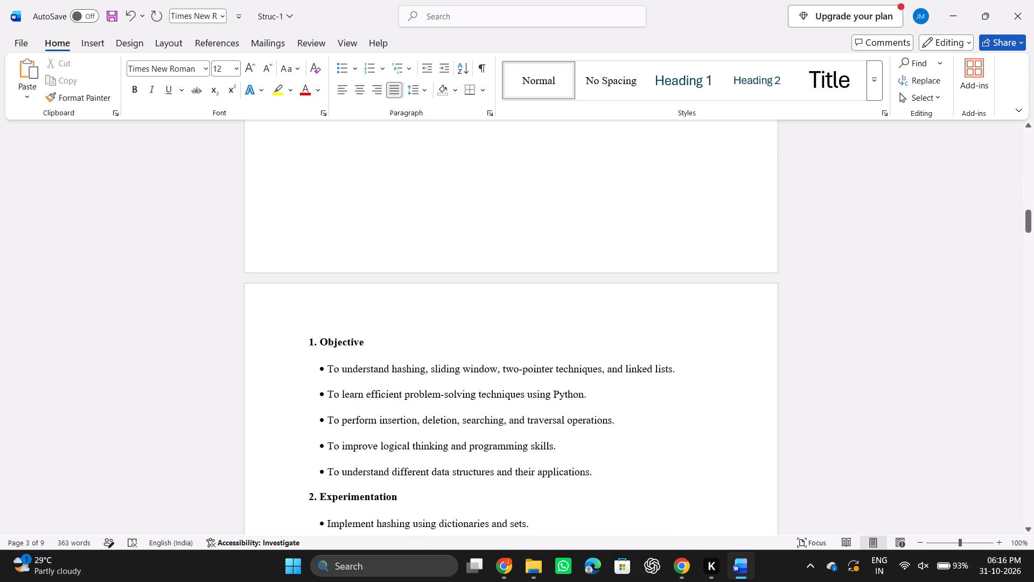
{"action": "scroll", "coordinate": [338, 242], "scroll_direction": "up", "scroll_amount": 1}
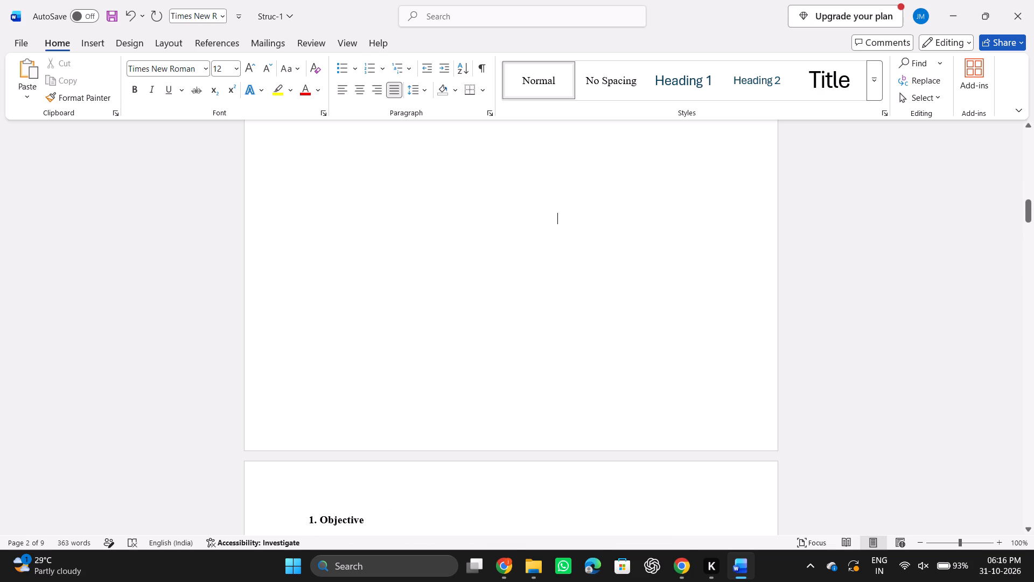
{"action": "key", "text": "BackSpace"}
{"action": "key", "text": "BackSpace"}
{"action": "key", "text": "BackSpace"}
{"action": "key", "text": "BackSpace"}
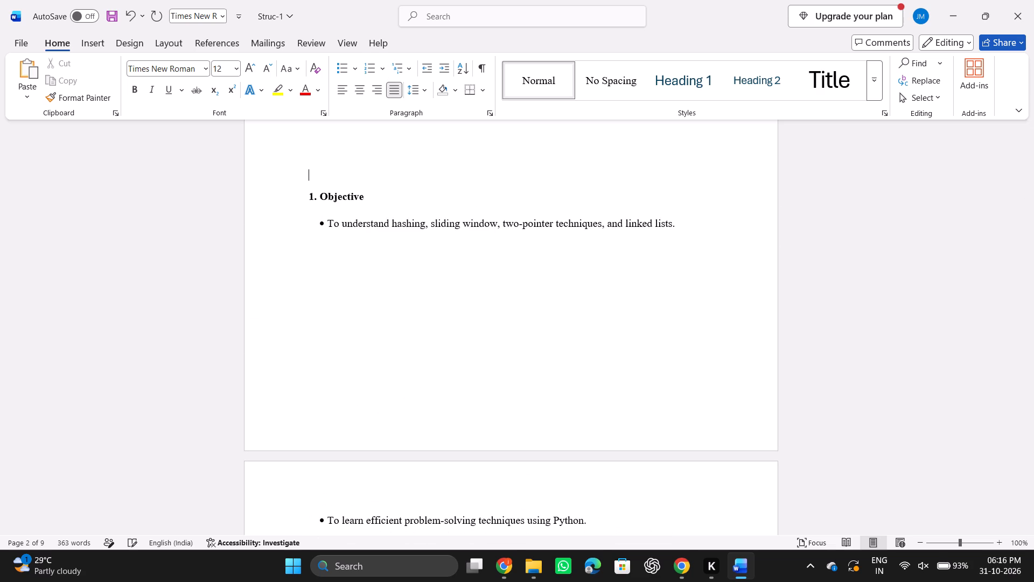
{"action": "key", "text": "BackSpace"}
{"action": "key", "text": "BackSpace"}
{"action": "key", "text": "BackSpace"}
{"action": "key", "text": "BackSpace"}
{"action": "key", "text": "BackSpace"}
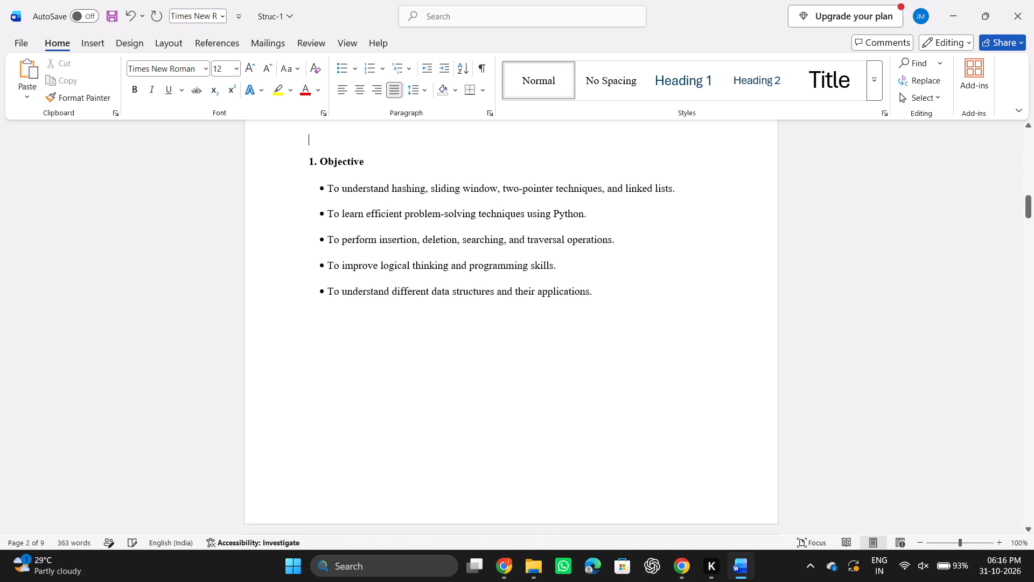
Review how the certificate, Objective and Experimentation sections are spread across the pages.
{"action": "scroll", "coordinate": [338, 242], "scroll_direction": "down", "scroll_amount": 3}
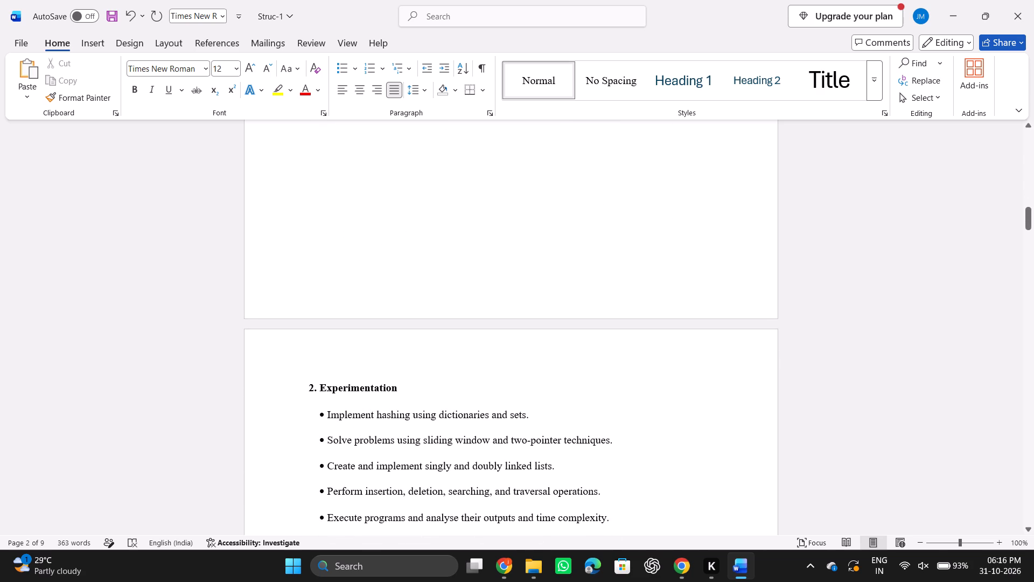
{"action": "scroll", "coordinate": [338, 242], "scroll_direction": "up", "scroll_amount": 5}
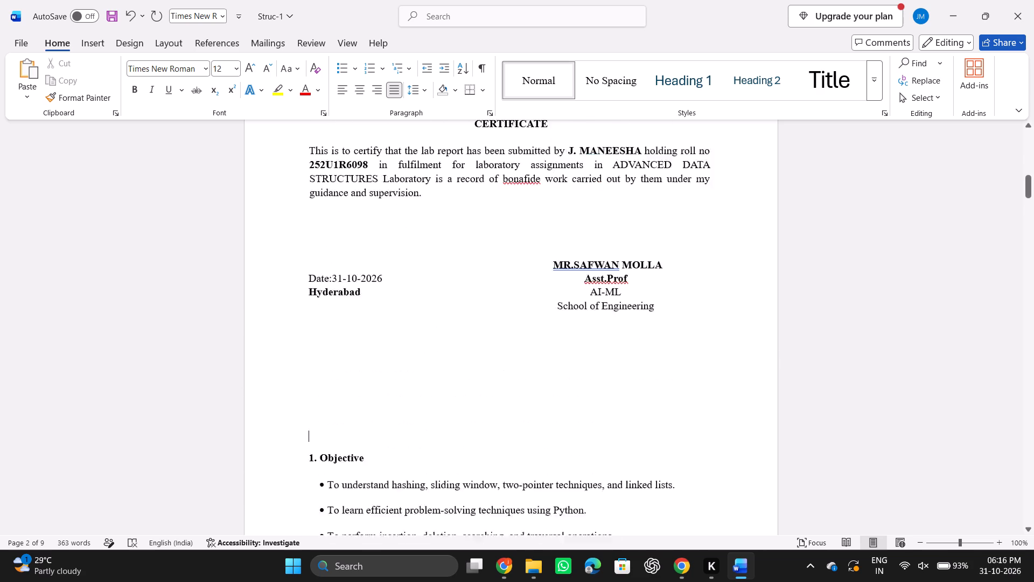
{"action": "scroll", "coordinate": [338, 242], "scroll_direction": "up", "scroll_amount": 1}
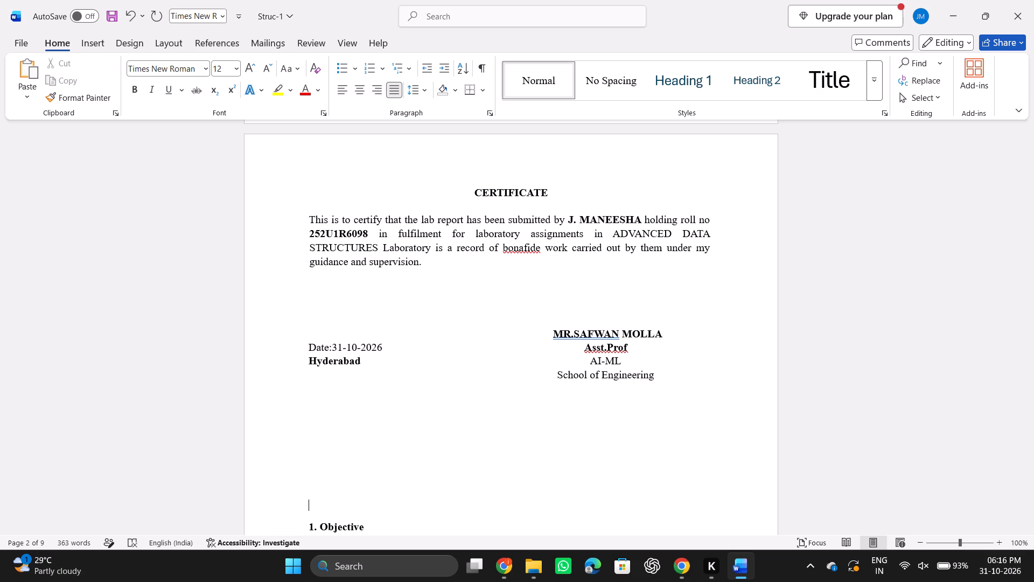
{"action": "scroll", "coordinate": [441, 309], "scroll_direction": "down", "scroll_amount": 2}
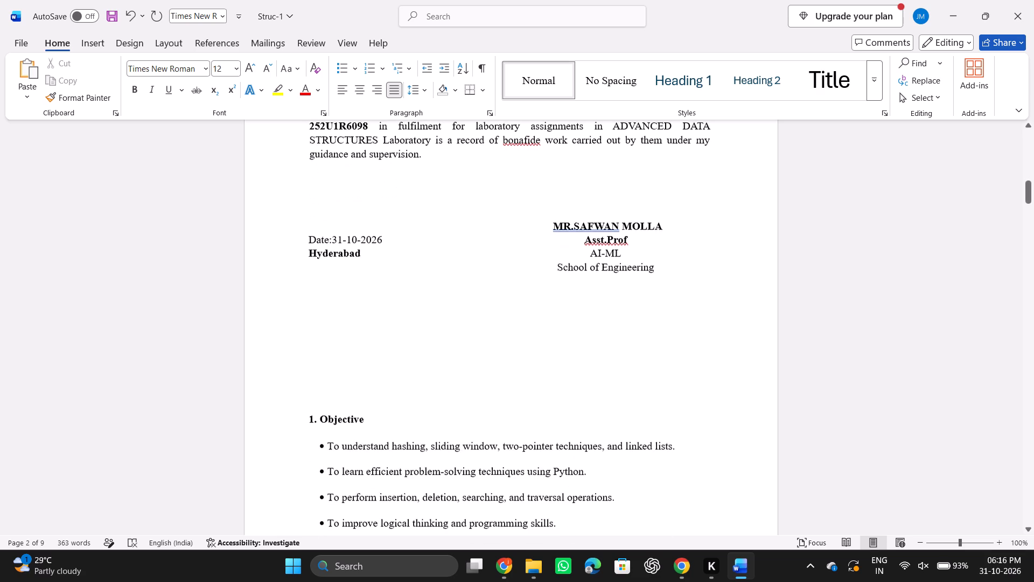
{"action": "scroll", "coordinate": [441, 309], "scroll_direction": "down", "scroll_amount": 3}
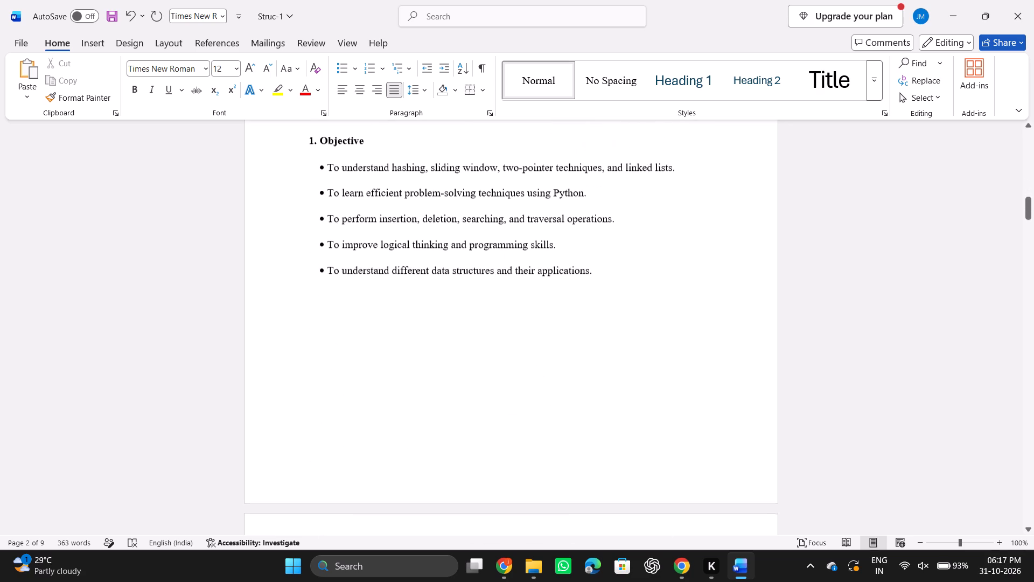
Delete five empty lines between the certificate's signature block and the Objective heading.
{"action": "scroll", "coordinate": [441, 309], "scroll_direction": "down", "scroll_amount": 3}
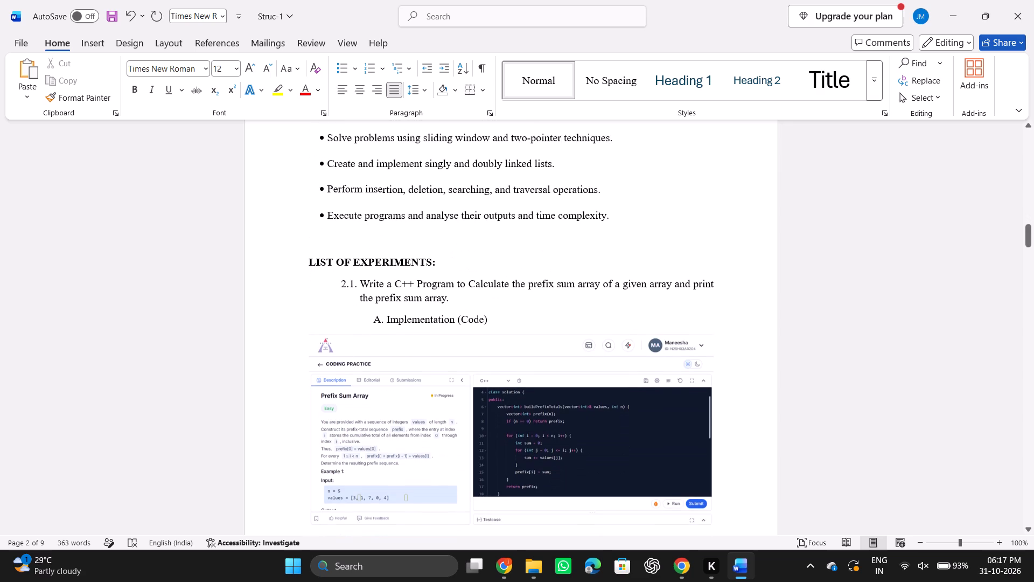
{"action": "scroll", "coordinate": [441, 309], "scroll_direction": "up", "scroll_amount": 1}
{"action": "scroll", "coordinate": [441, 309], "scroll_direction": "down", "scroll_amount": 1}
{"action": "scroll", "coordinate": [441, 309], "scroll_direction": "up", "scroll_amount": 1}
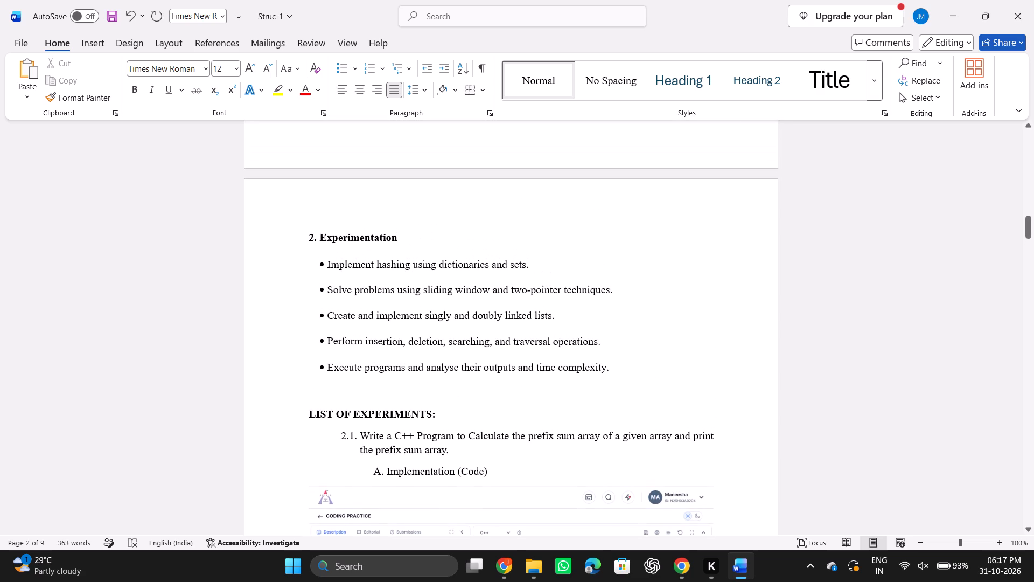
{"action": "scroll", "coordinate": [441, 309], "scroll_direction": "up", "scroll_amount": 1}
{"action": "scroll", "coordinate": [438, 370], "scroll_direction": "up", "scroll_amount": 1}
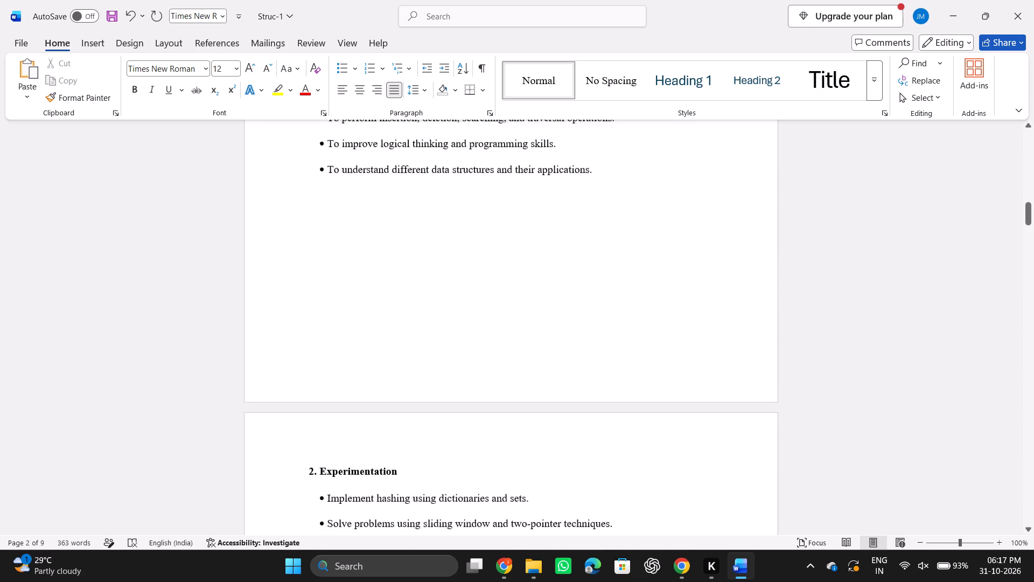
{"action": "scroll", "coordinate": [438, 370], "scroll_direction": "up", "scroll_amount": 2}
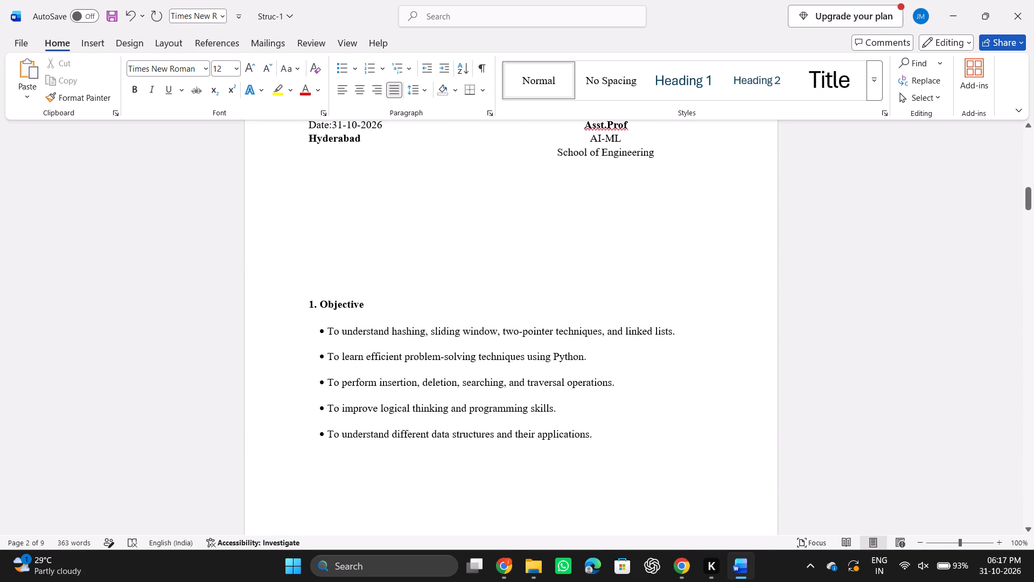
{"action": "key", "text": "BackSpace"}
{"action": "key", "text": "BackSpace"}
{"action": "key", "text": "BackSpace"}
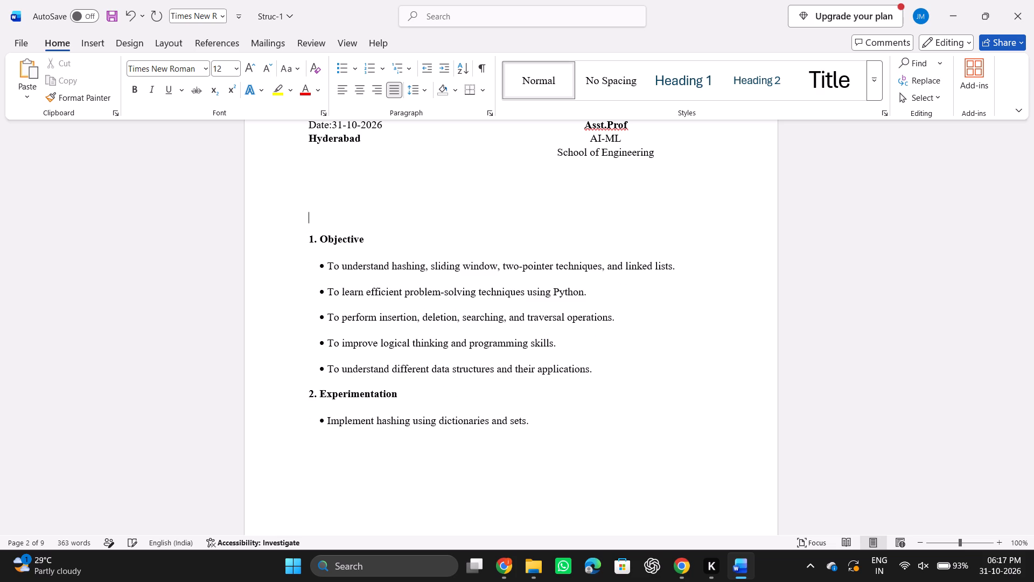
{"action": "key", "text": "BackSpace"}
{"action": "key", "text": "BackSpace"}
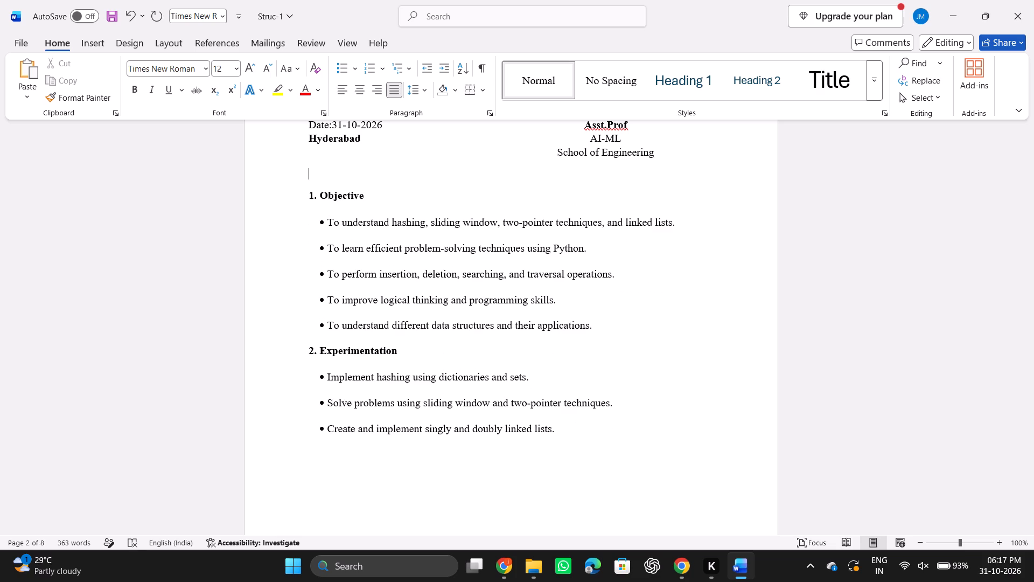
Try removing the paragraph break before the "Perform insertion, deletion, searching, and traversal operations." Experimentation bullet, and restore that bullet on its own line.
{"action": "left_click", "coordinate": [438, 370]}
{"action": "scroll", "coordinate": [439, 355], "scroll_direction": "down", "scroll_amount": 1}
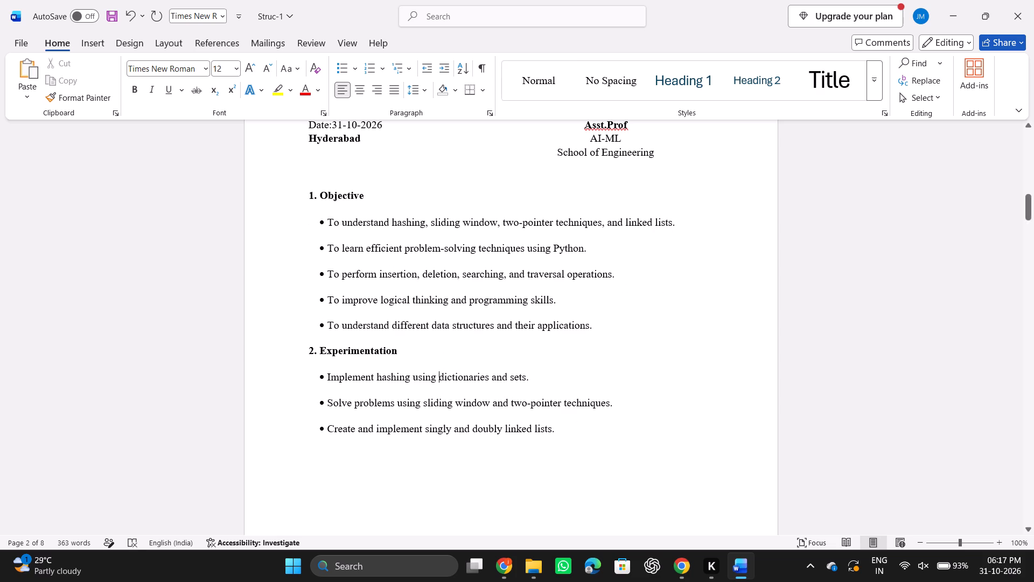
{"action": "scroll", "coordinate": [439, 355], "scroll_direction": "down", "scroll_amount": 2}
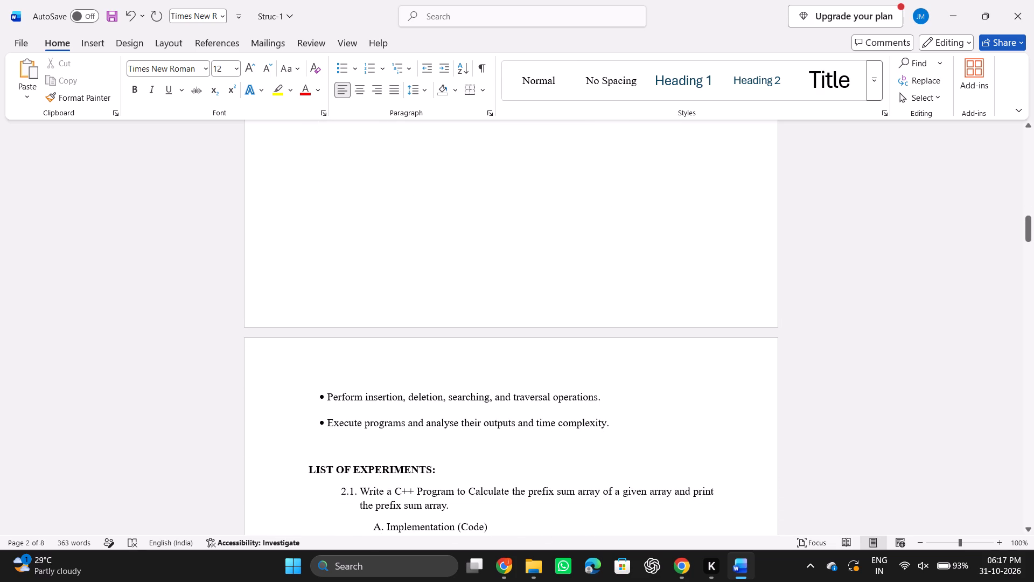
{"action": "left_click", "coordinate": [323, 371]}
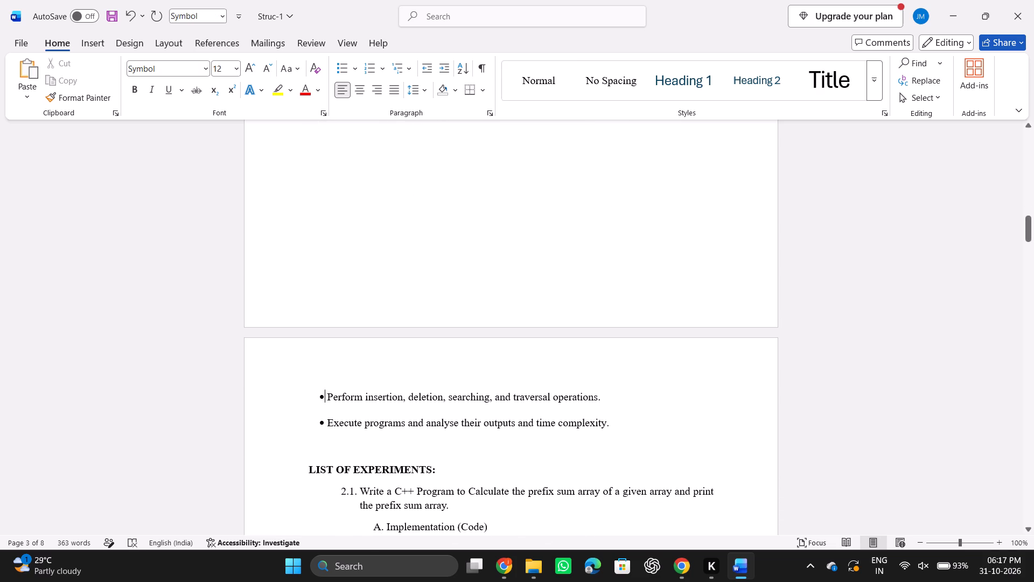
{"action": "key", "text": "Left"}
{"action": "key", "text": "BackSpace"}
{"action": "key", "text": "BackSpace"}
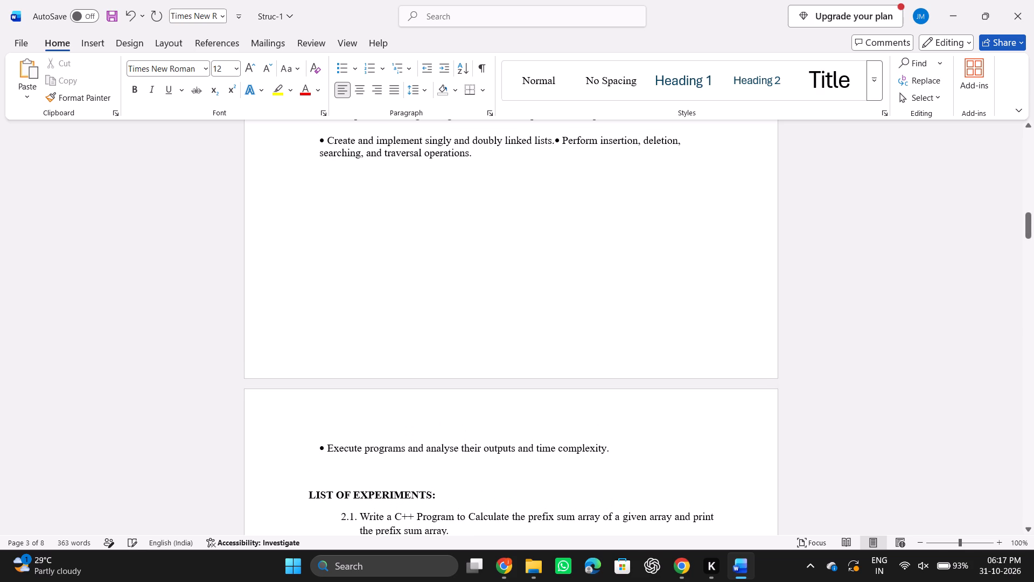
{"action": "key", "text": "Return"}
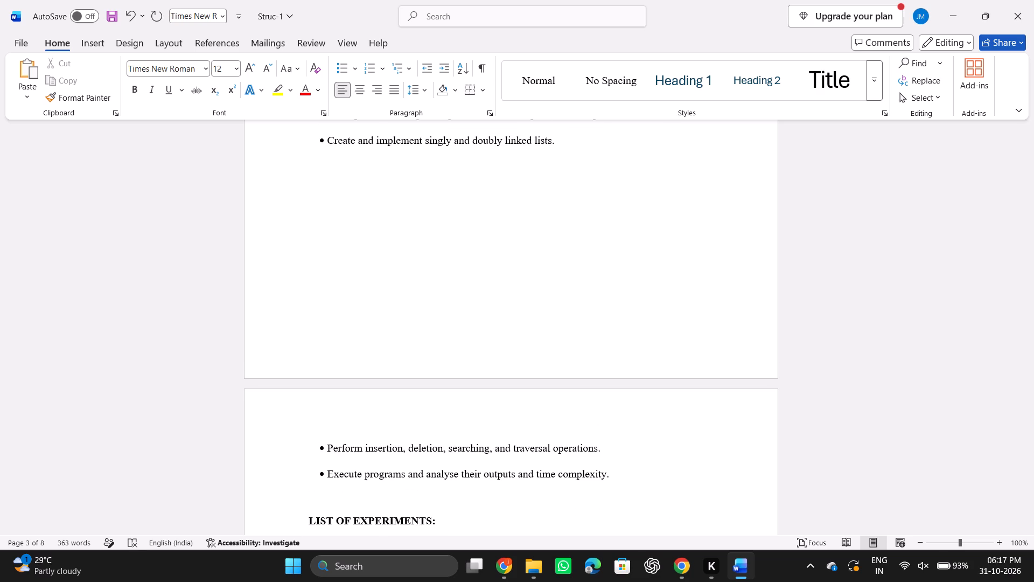
Review how experiments 2.1 and 2.2 and the Objective and Experimentation sections are distributed across the pages.
{"action": "scroll", "coordinate": [323, 371], "scroll_direction": "down", "scroll_amount": 4}
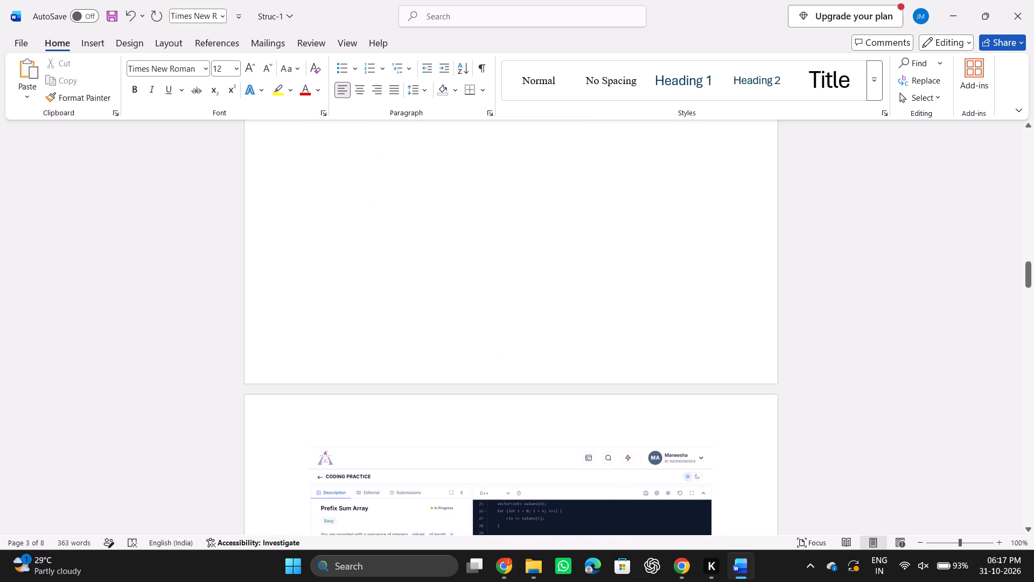
{"action": "scroll", "coordinate": [323, 371], "scroll_direction": "down", "scroll_amount": 2}
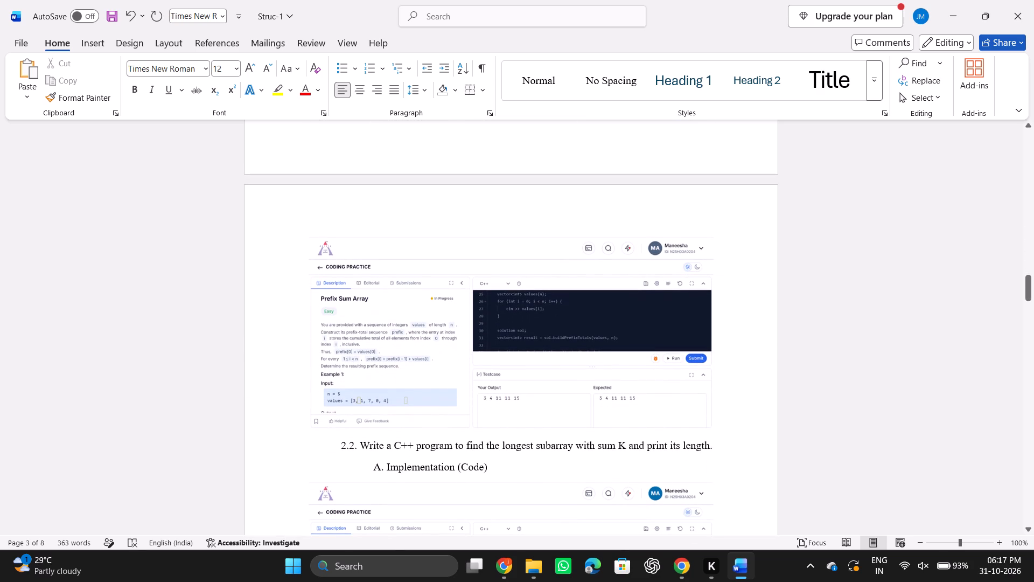
{"action": "scroll", "coordinate": [323, 371], "scroll_direction": "down", "scroll_amount": 3}
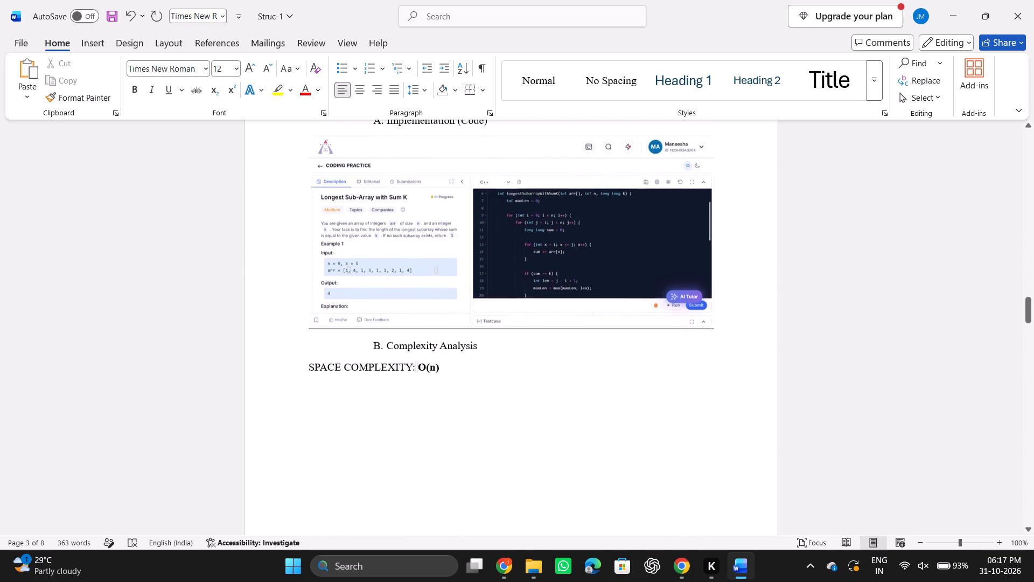
{"action": "scroll", "coordinate": [323, 371], "scroll_direction": "down", "scroll_amount": 1}
{"action": "scroll", "coordinate": [323, 371], "scroll_direction": "up", "scroll_amount": 8}
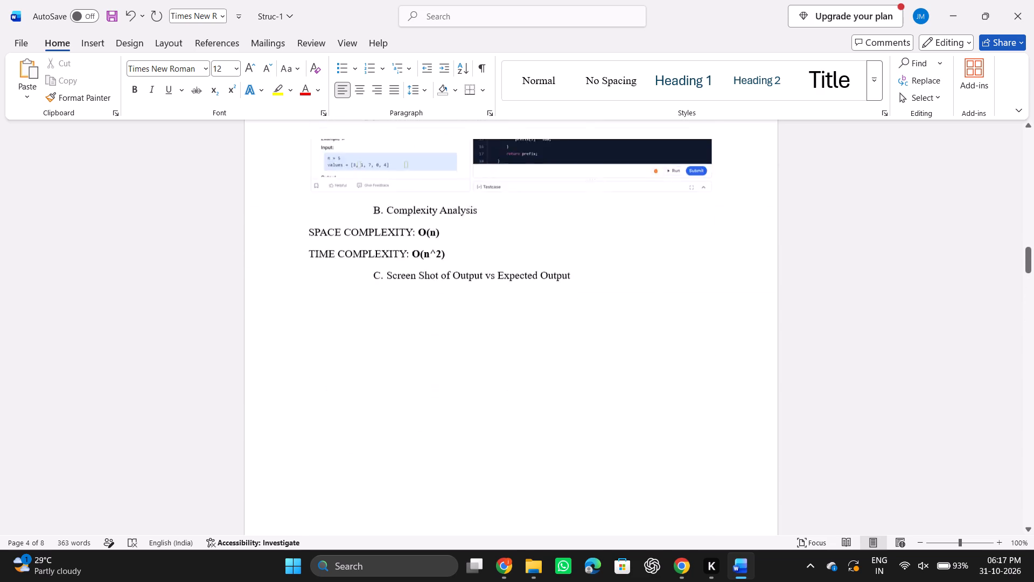
{"action": "scroll", "coordinate": [323, 371], "scroll_direction": "up", "scroll_amount": 1}
{"action": "scroll", "coordinate": [350, 281], "scroll_direction": "up", "scroll_amount": 2}
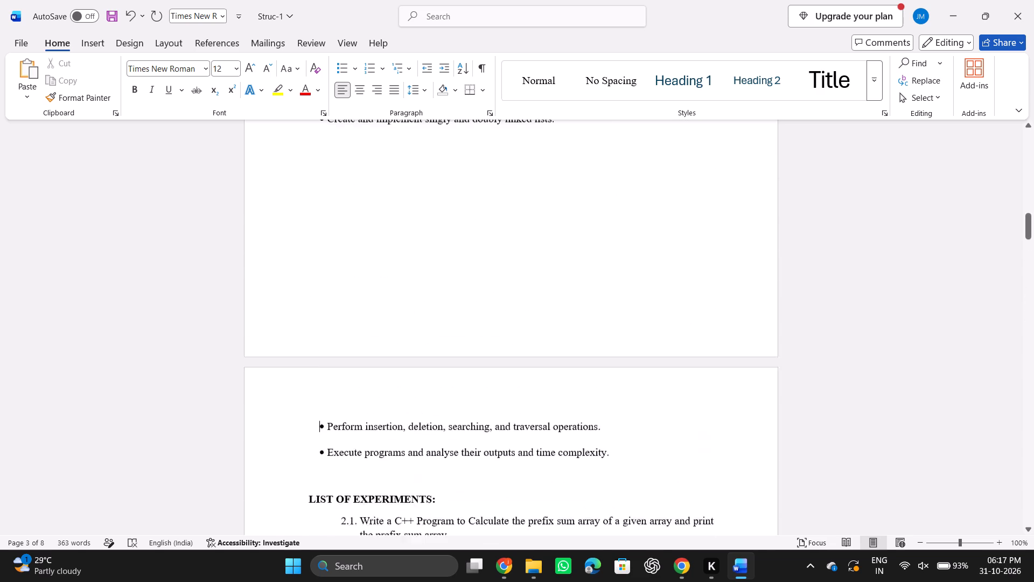
{"action": "scroll", "coordinate": [350, 281], "scroll_direction": "up", "scroll_amount": 2}
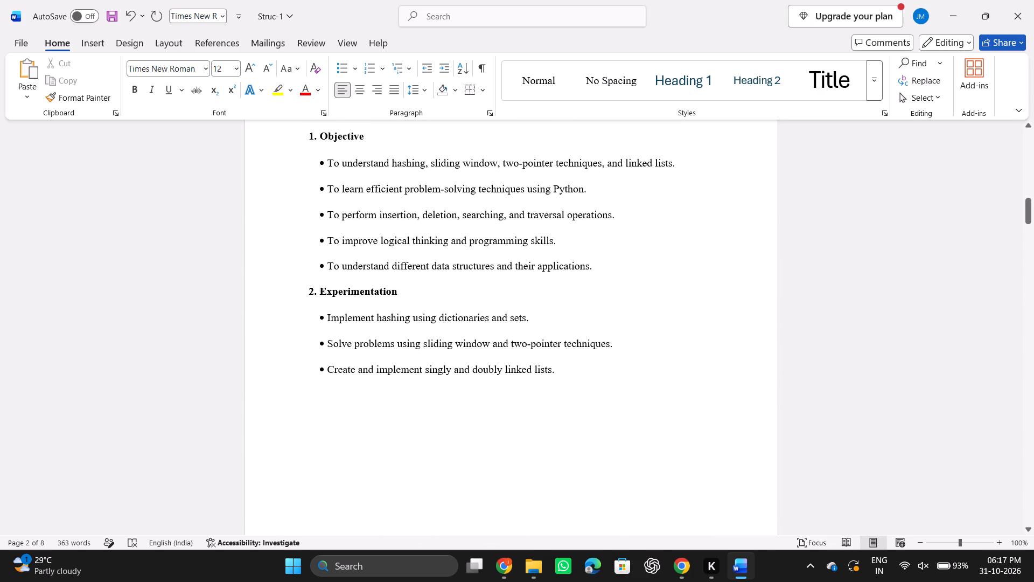
{"action": "scroll", "coordinate": [454, 152], "scroll_direction": "up", "scroll_amount": 1}
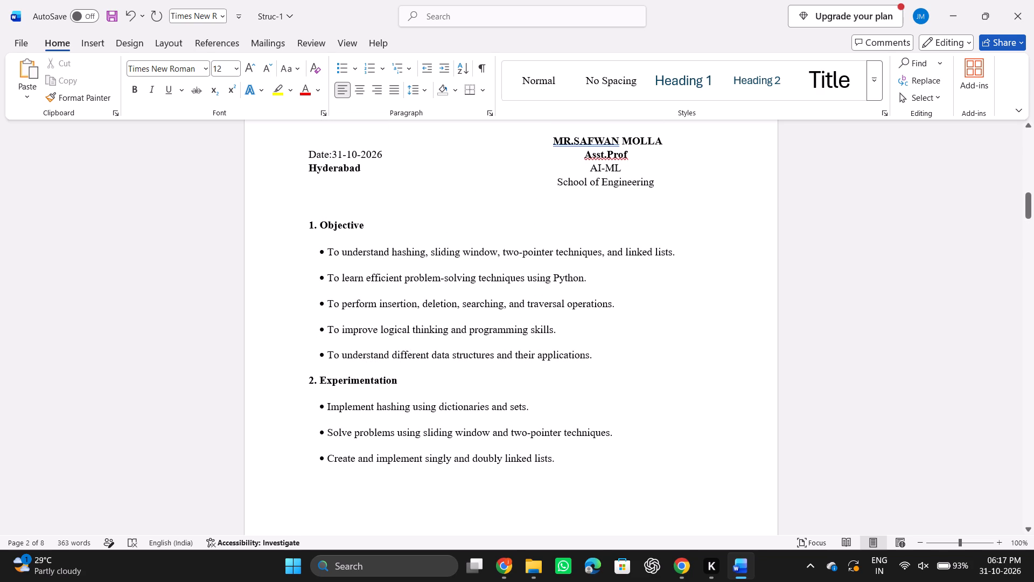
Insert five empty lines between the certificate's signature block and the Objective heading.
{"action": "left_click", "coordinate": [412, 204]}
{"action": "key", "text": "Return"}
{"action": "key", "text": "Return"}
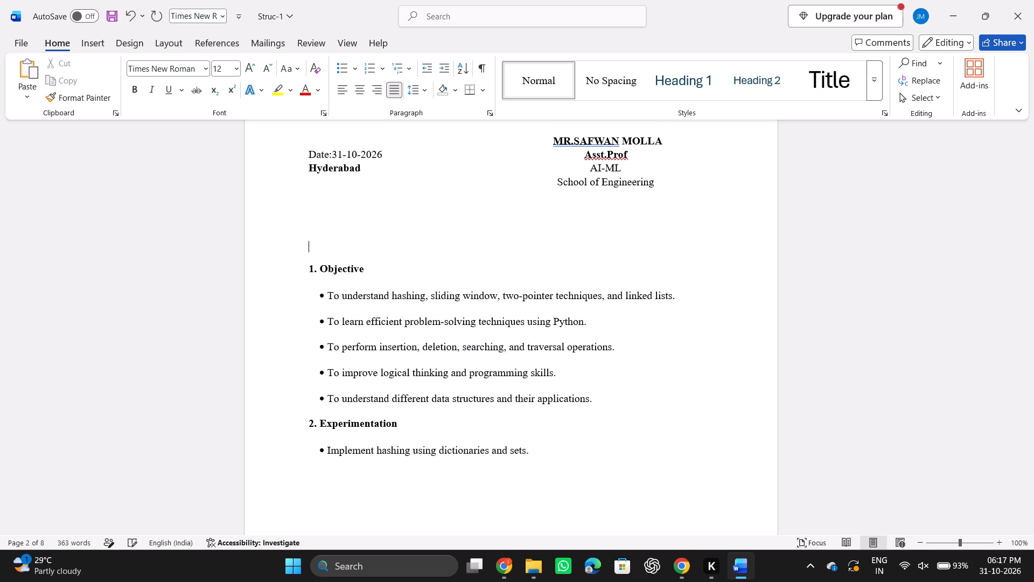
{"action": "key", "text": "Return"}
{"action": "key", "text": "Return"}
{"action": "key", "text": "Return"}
Check the page breaks and blank space around the screenshots of experiments 2.1 and 2.2.
{"action": "scroll", "coordinate": [412, 204], "scroll_direction": "down", "scroll_amount": 1}
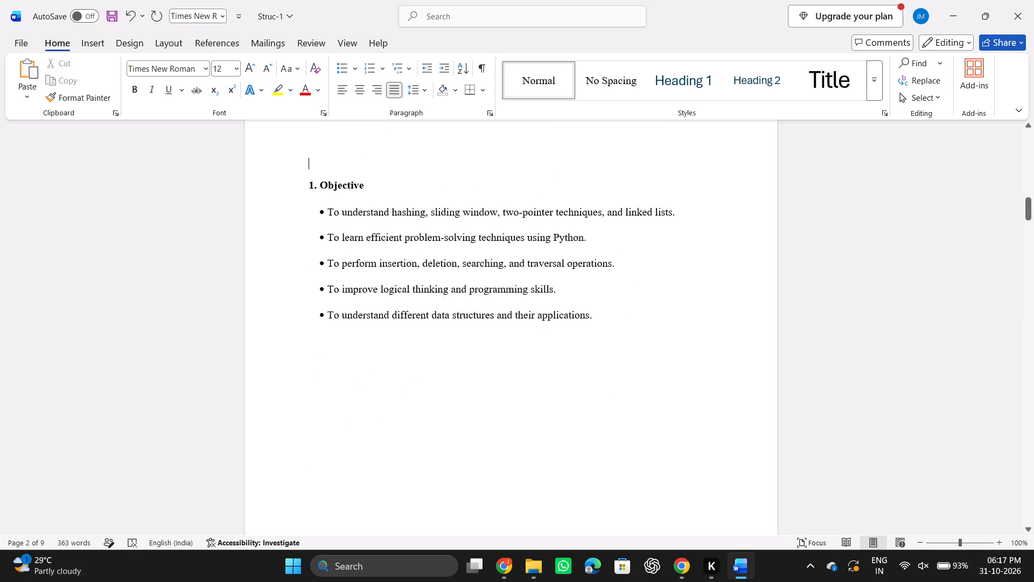
{"action": "scroll", "coordinate": [412, 204], "scroll_direction": "down", "scroll_amount": 7}
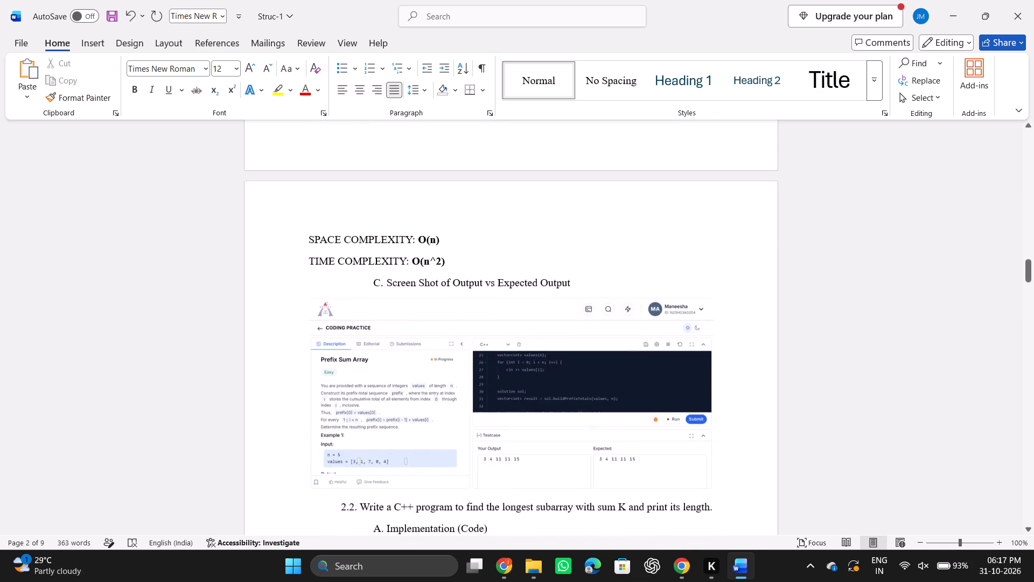
{"action": "scroll", "coordinate": [412, 204], "scroll_direction": "down", "scroll_amount": 4}
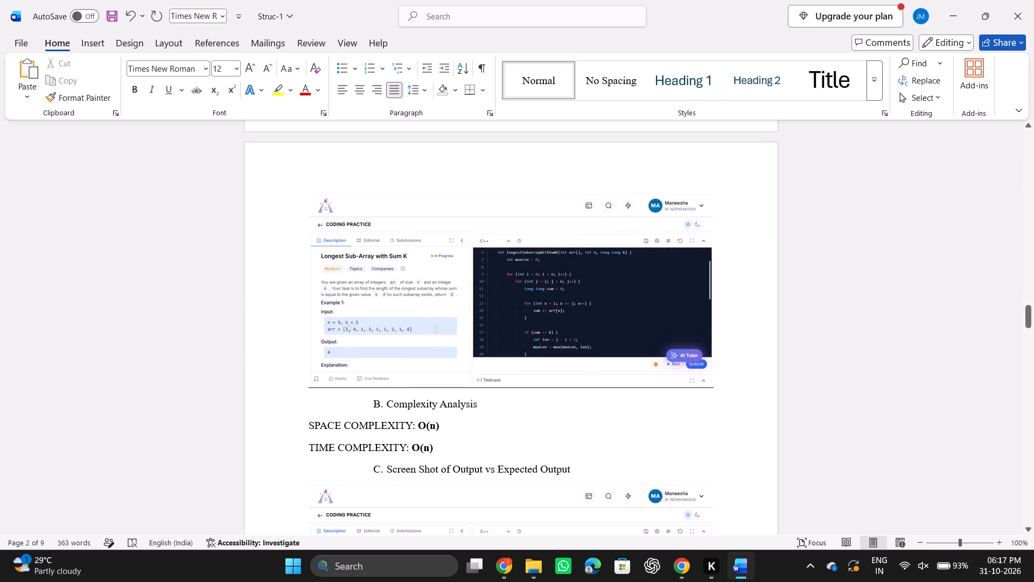
{"action": "scroll", "coordinate": [412, 204], "scroll_direction": "up", "scroll_amount": 2}
{"action": "scroll", "coordinate": [412, 204], "scroll_direction": "down", "scroll_amount": 1}
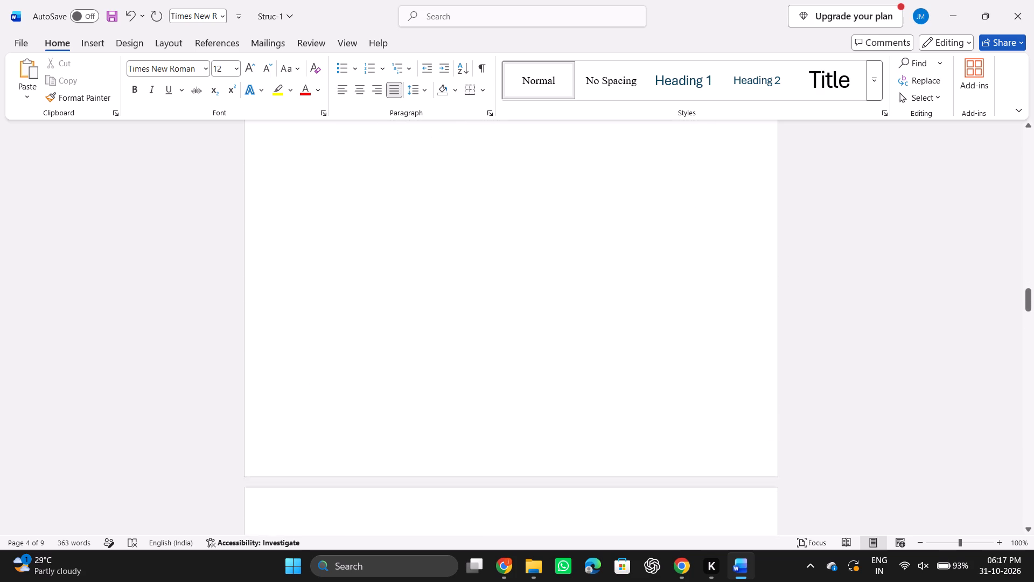
{"action": "scroll", "coordinate": [412, 204], "scroll_direction": "down", "scroll_amount": 1}
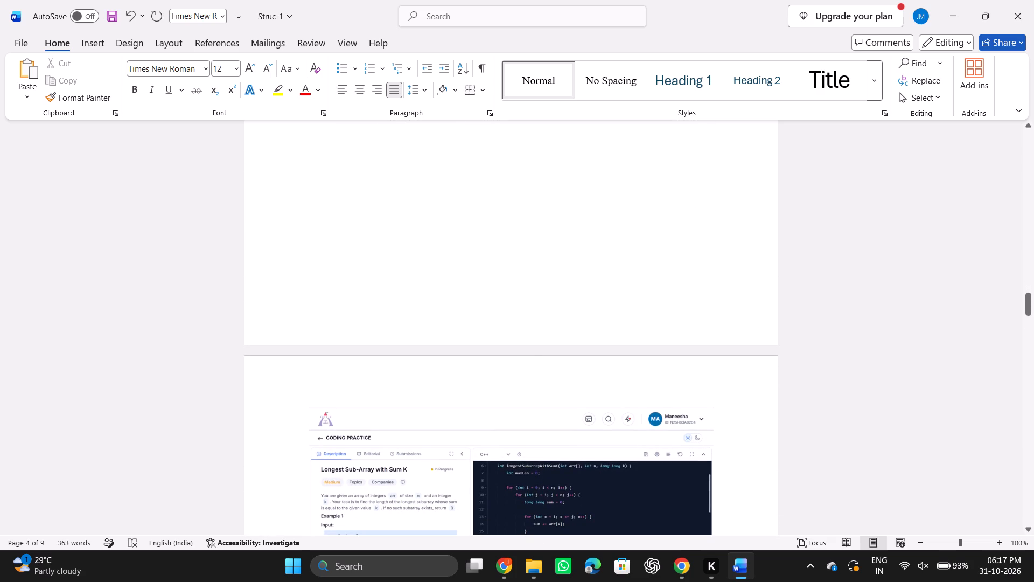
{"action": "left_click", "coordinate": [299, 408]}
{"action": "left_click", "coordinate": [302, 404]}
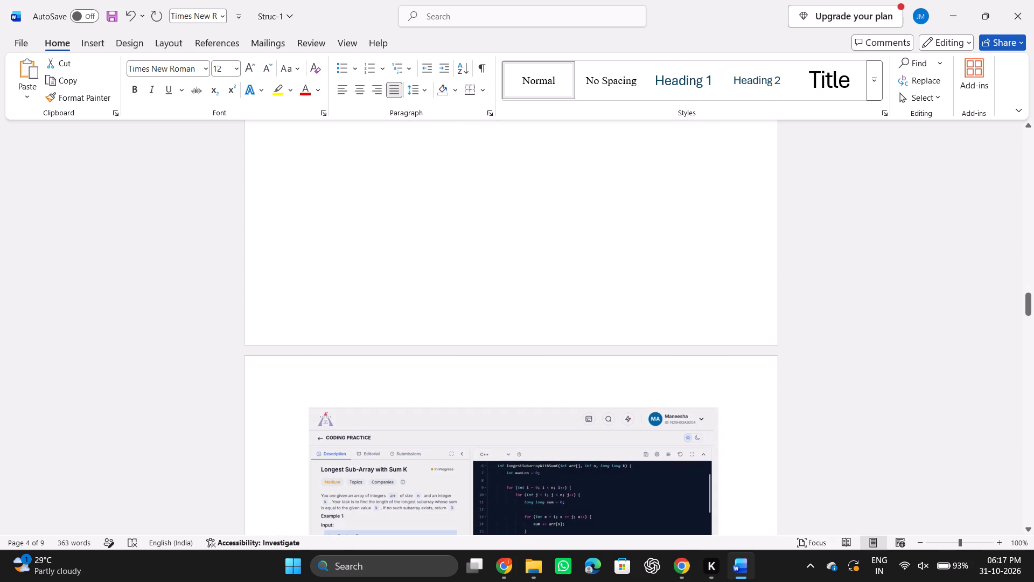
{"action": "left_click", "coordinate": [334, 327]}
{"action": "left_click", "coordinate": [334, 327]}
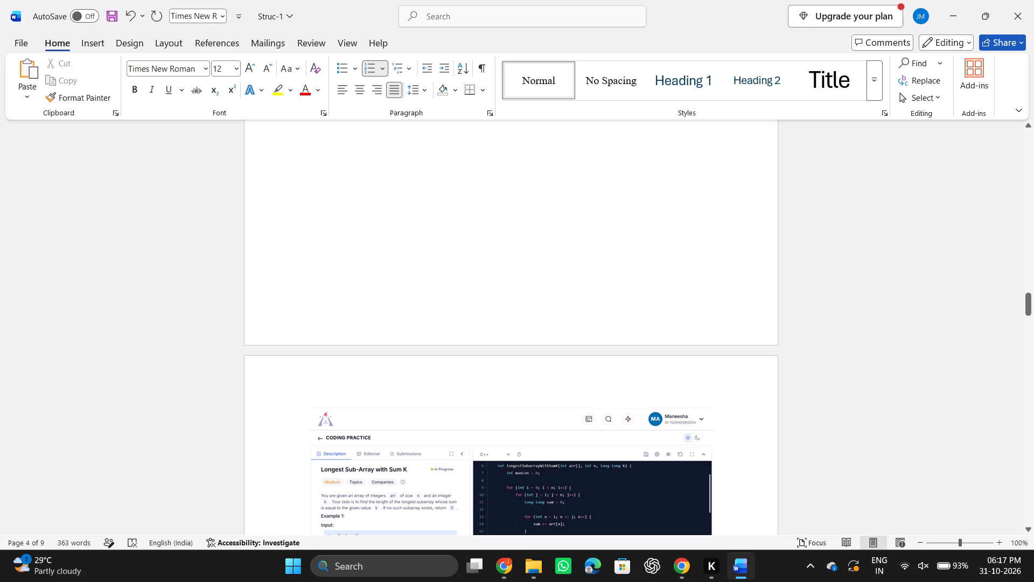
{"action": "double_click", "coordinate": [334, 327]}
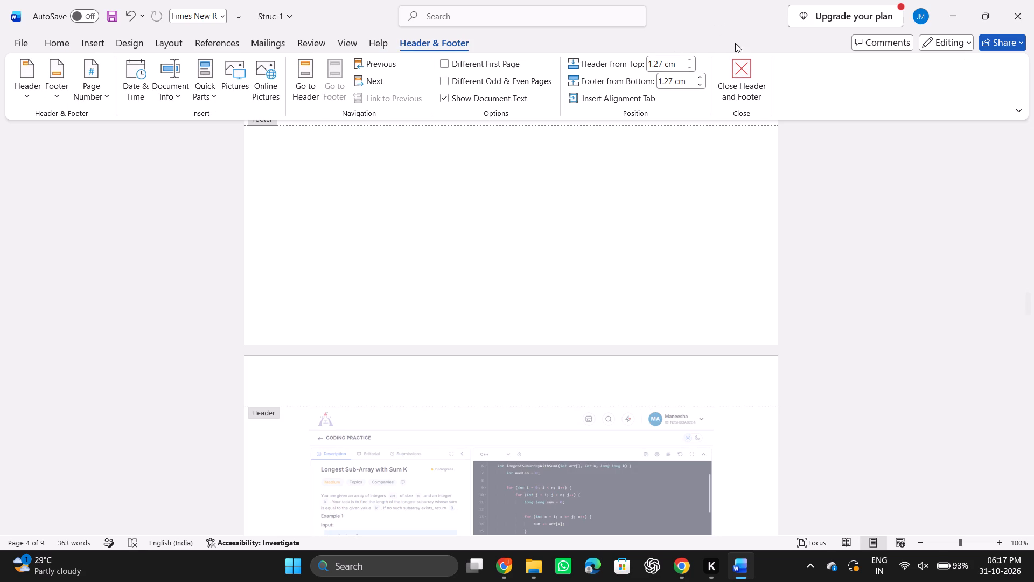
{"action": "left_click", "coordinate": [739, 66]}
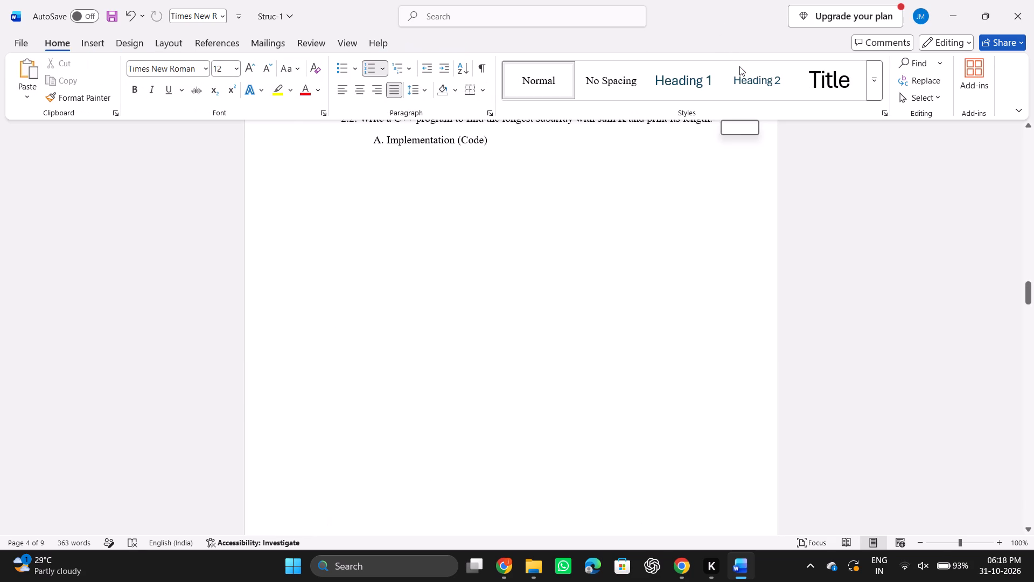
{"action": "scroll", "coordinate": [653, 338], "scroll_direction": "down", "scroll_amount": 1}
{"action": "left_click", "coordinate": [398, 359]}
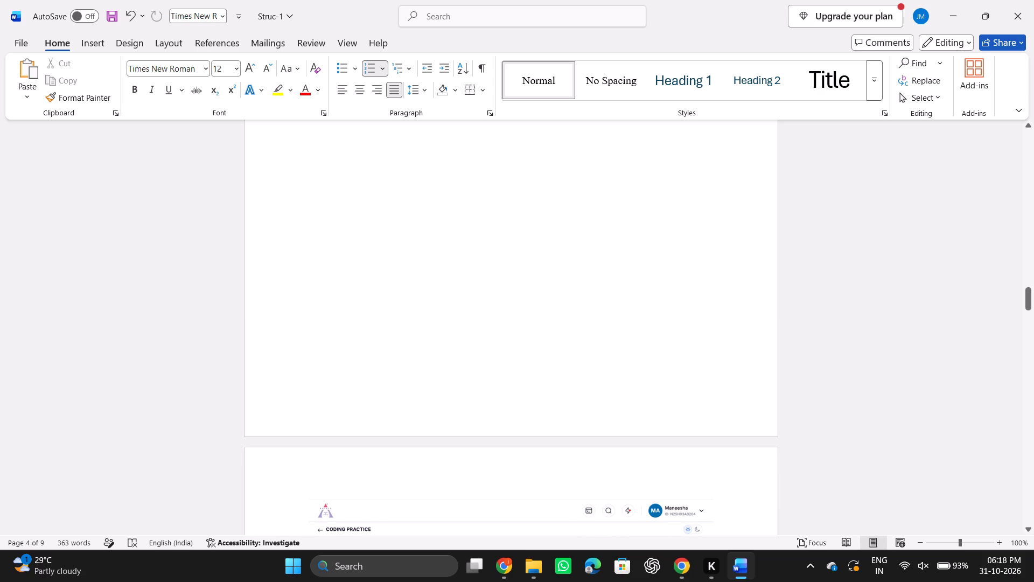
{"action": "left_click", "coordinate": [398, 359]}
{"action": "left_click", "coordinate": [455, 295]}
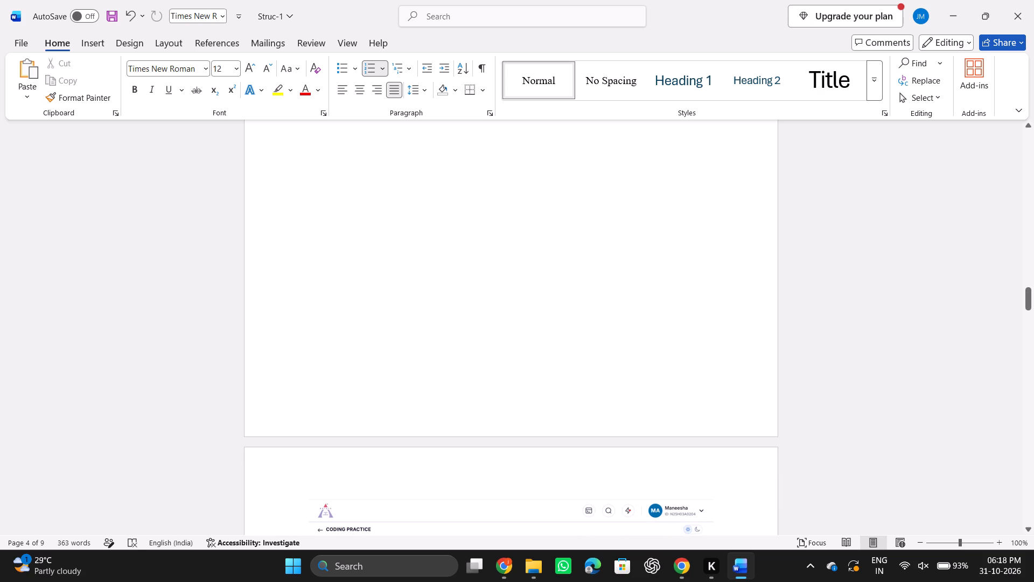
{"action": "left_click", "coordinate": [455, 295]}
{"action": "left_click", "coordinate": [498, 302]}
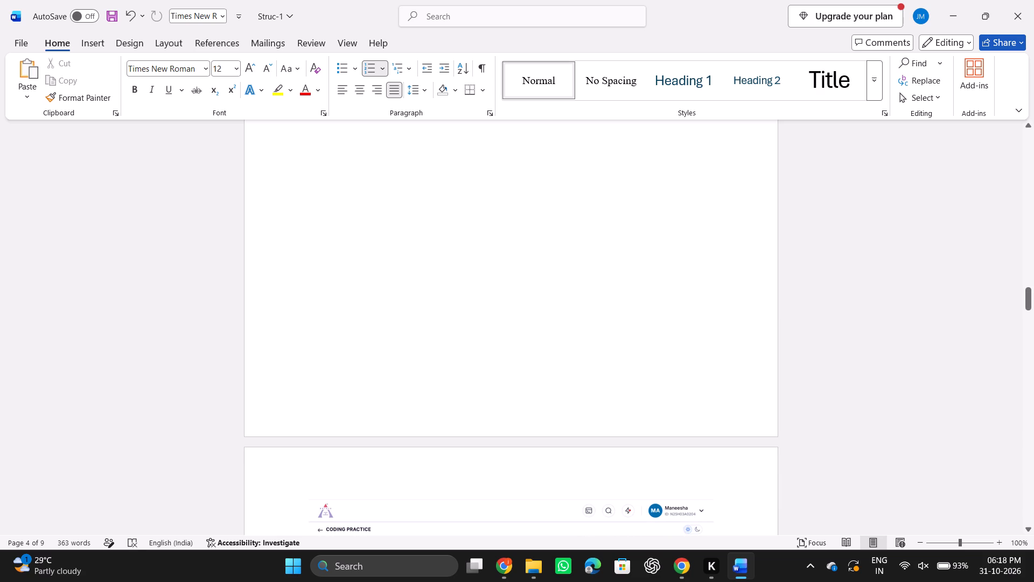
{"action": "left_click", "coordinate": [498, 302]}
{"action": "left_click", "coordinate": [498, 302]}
Review the page breaks and blank space from the Experimentation section through experiments 2.2 and 2.3.
{"action": "scroll", "coordinate": [498, 302], "scroll_direction": "up", "scroll_amount": 2}
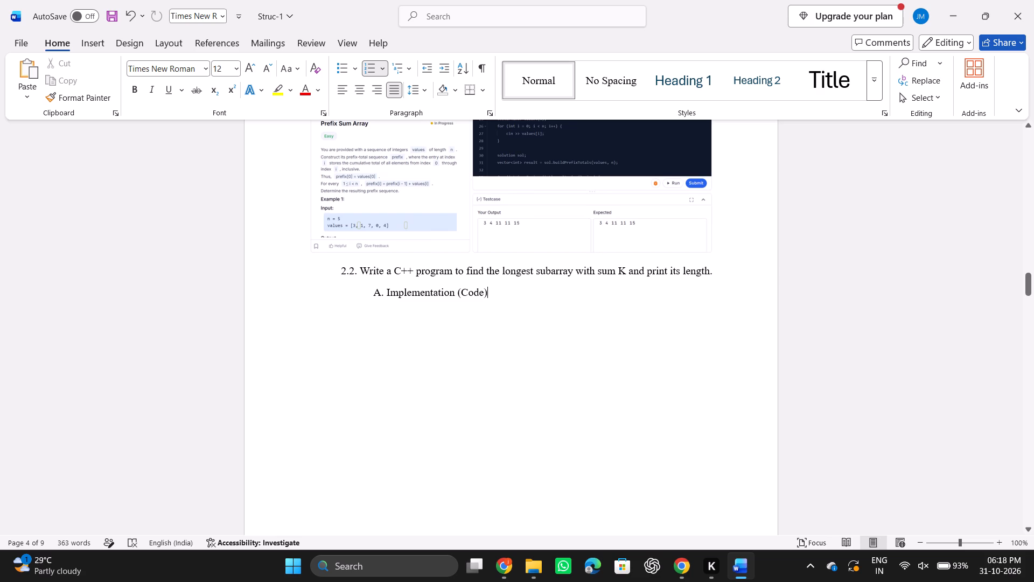
{"action": "scroll", "coordinate": [498, 302], "scroll_direction": "down", "scroll_amount": 5}
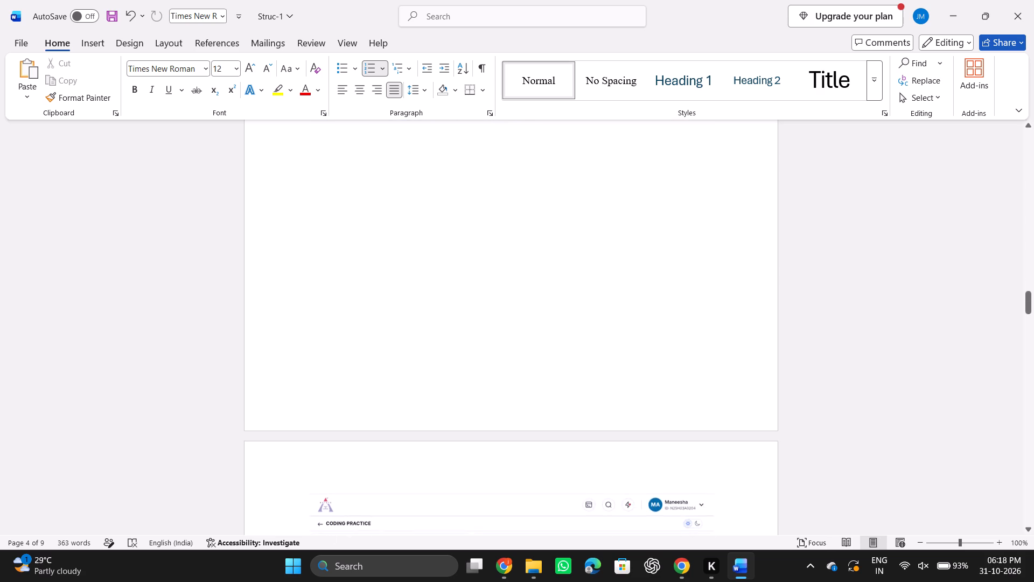
{"action": "scroll", "coordinate": [498, 302], "scroll_direction": "down", "scroll_amount": 7}
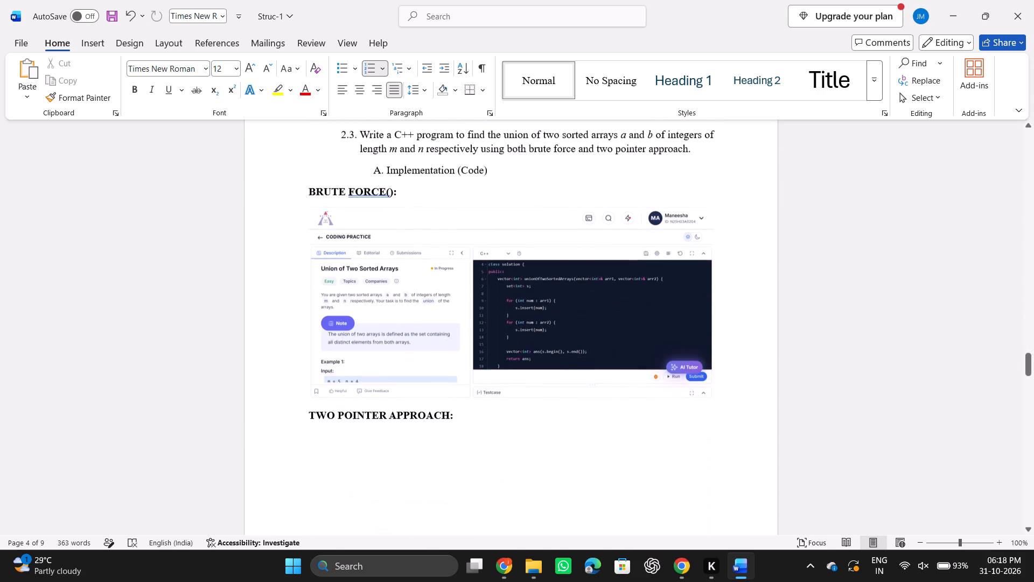
{"action": "scroll", "coordinate": [498, 302], "scroll_direction": "down", "scroll_amount": 2}
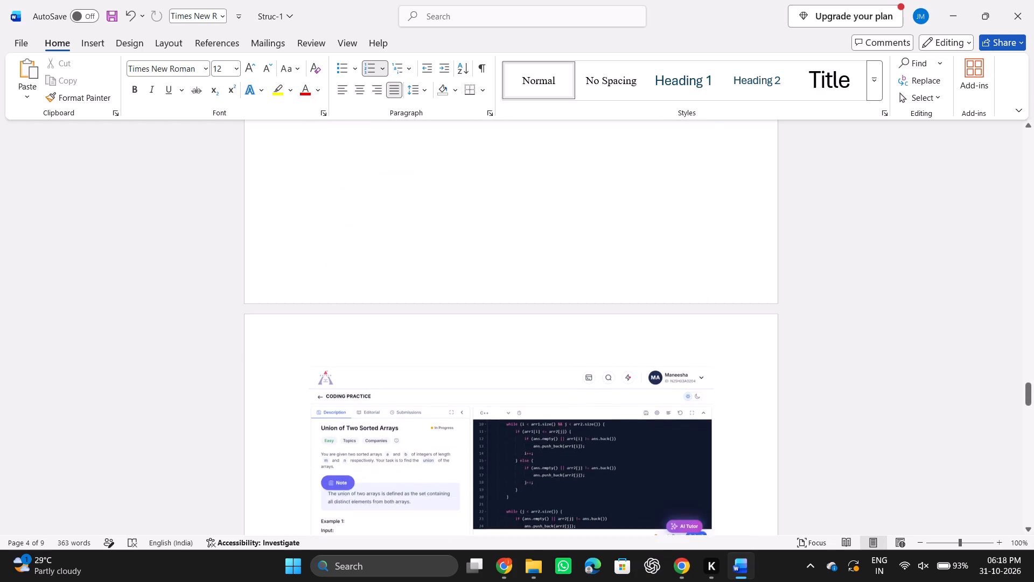
{"action": "scroll", "coordinate": [498, 302], "scroll_direction": "down", "scroll_amount": 2}
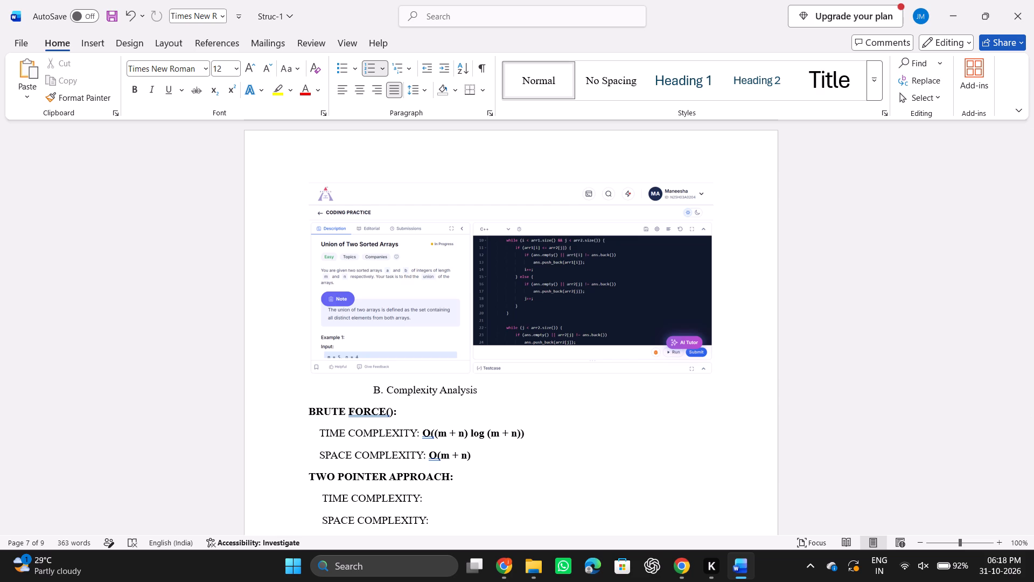
{"action": "scroll", "coordinate": [498, 302], "scroll_direction": "down", "scroll_amount": 3}
{"action": "scroll", "coordinate": [498, 302], "scroll_direction": "up", "scroll_amount": 1}
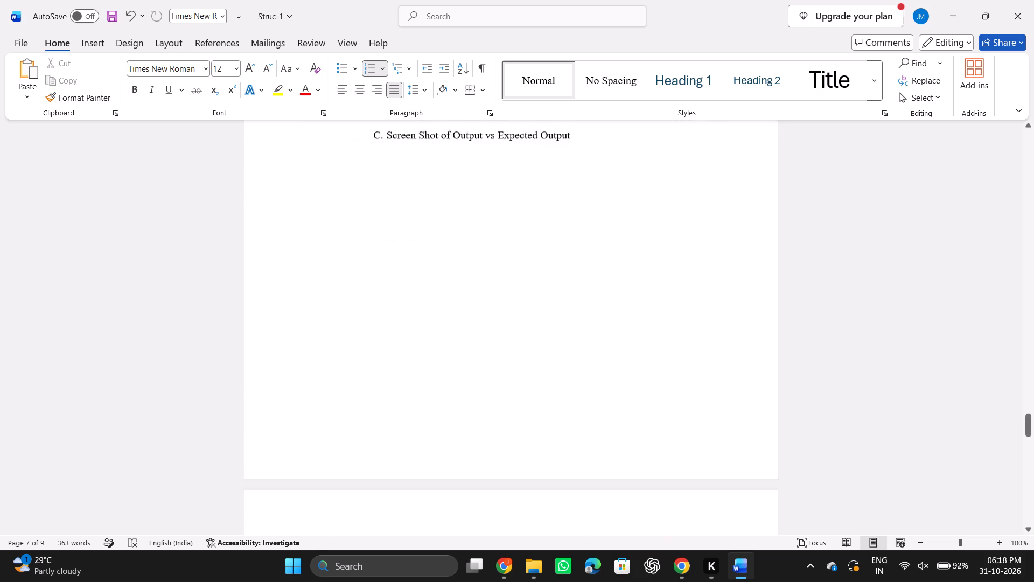
{"action": "scroll", "coordinate": [498, 302], "scroll_direction": "up", "scroll_amount": 11}
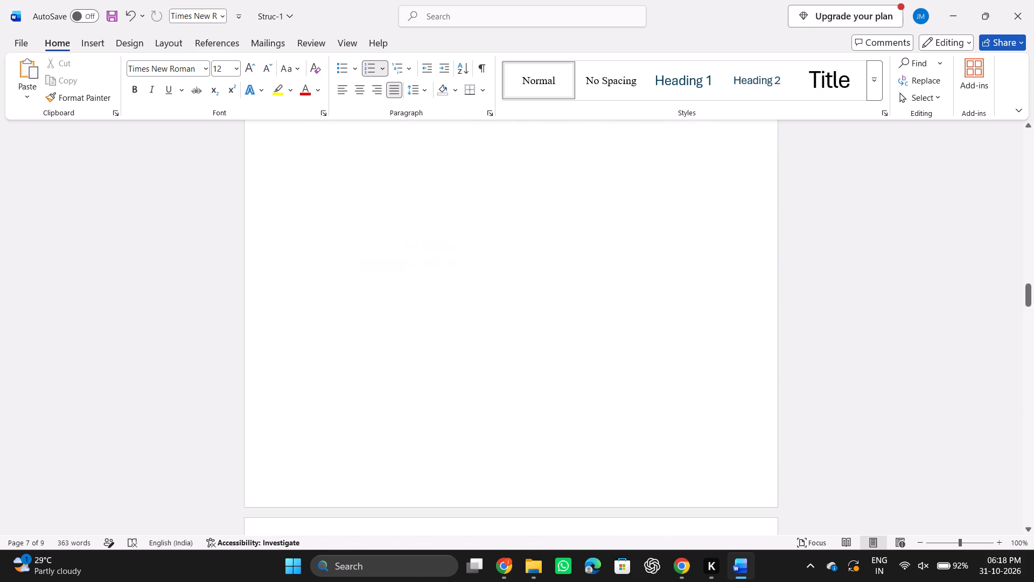
{"action": "scroll", "coordinate": [498, 302], "scroll_direction": "up", "scroll_amount": 10}
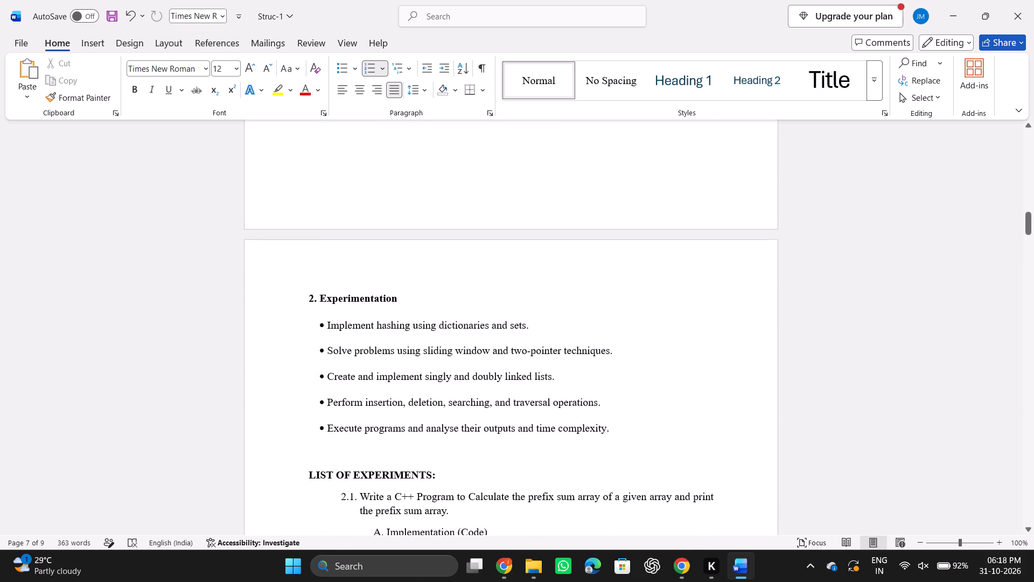
{"action": "scroll", "coordinate": [498, 302], "scroll_direction": "up", "scroll_amount": 1}
{"action": "scroll", "coordinate": [498, 302], "scroll_direction": "down", "scroll_amount": 2}
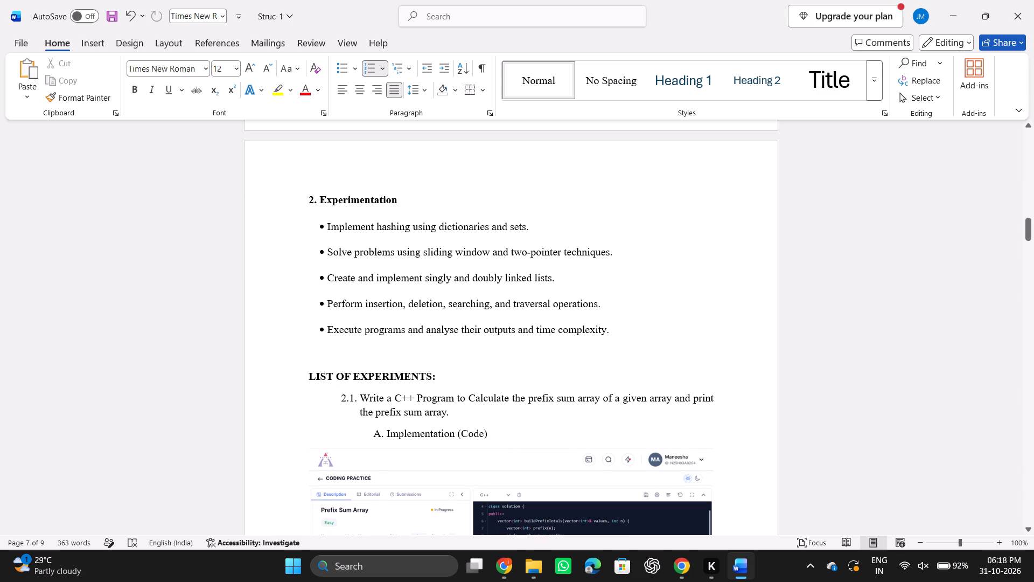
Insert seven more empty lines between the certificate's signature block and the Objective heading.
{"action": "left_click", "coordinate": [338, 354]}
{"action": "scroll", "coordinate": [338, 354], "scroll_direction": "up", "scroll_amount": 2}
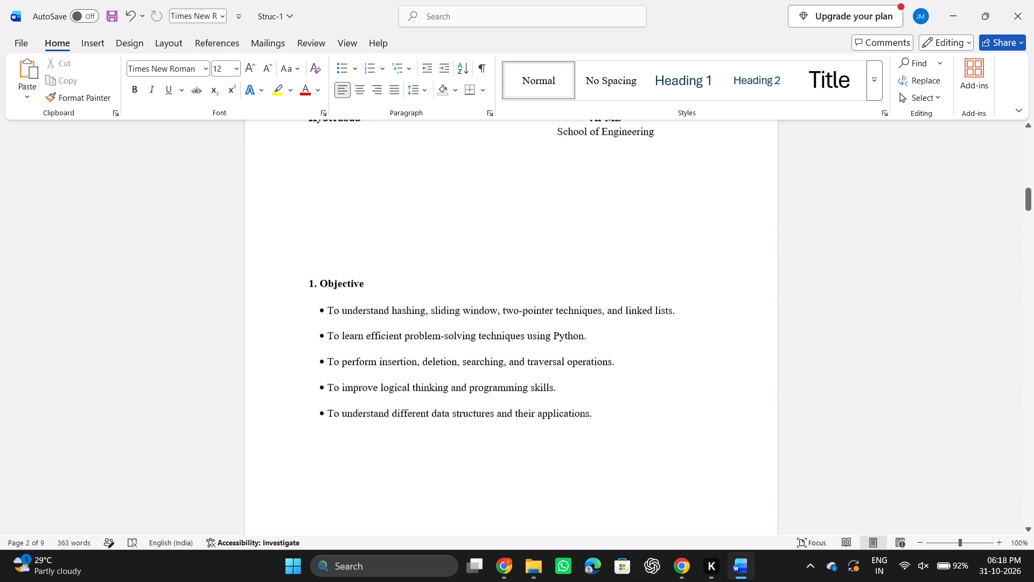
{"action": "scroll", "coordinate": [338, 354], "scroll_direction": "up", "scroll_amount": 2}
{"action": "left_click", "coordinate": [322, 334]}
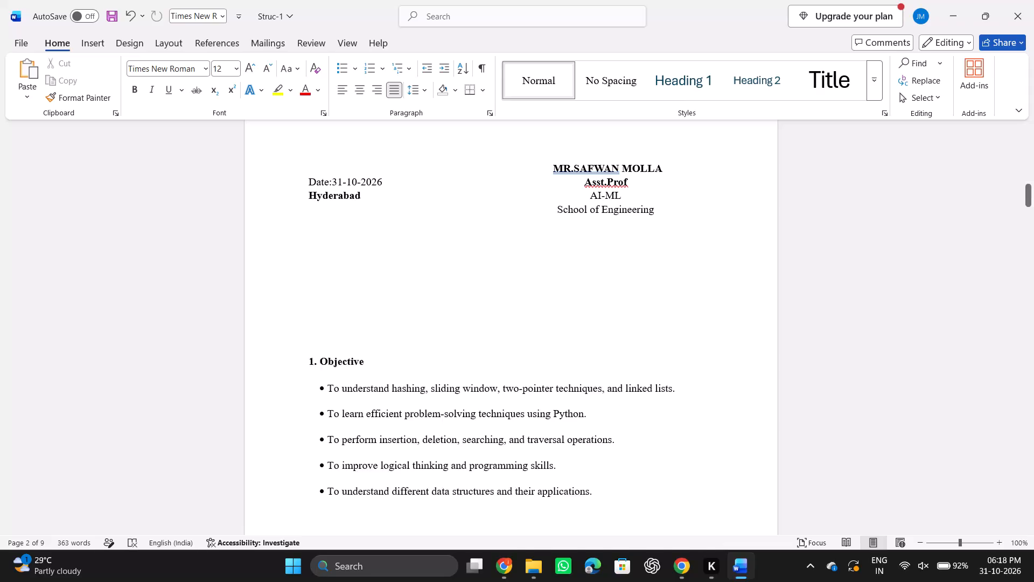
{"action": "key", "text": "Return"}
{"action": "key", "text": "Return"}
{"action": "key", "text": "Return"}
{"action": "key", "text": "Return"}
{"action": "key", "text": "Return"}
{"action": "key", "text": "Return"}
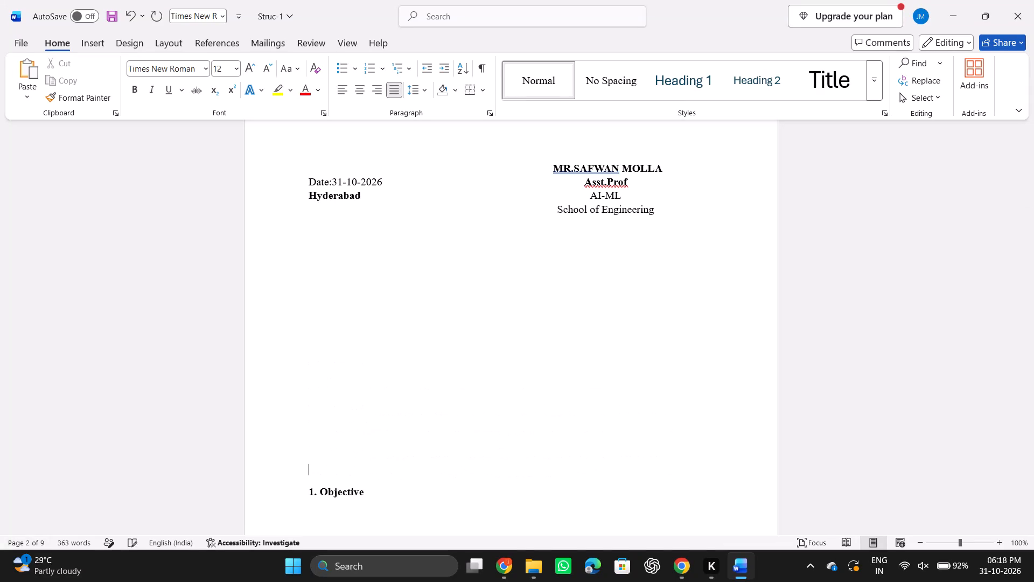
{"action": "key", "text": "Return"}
Check how the Objective, Experimentation and experiment 2.1 content is laid out across the pages.
{"action": "scroll", "coordinate": [322, 334], "scroll_direction": "down", "scroll_amount": 3}
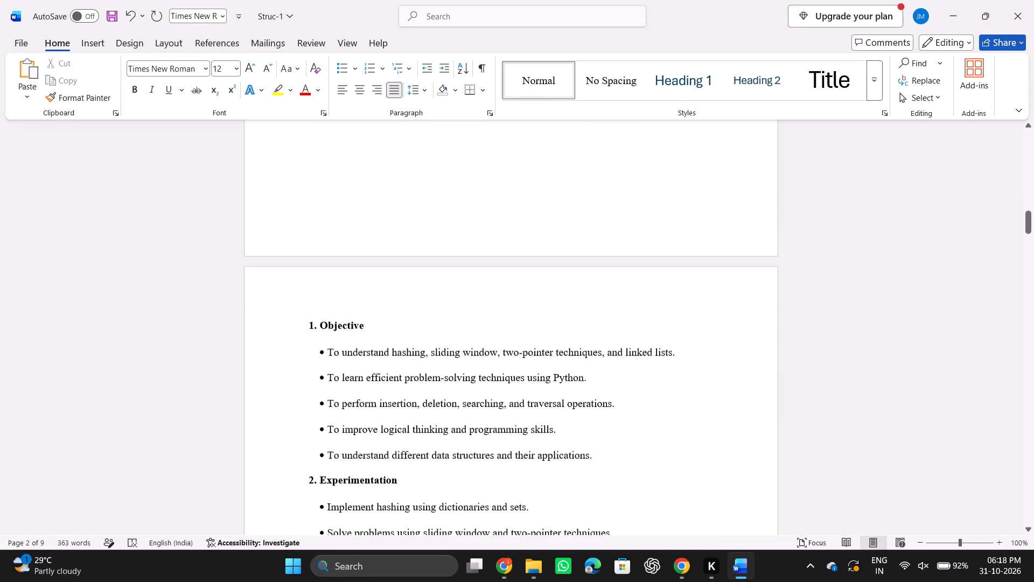
{"action": "scroll", "coordinate": [322, 334], "scroll_direction": "down", "scroll_amount": 4}
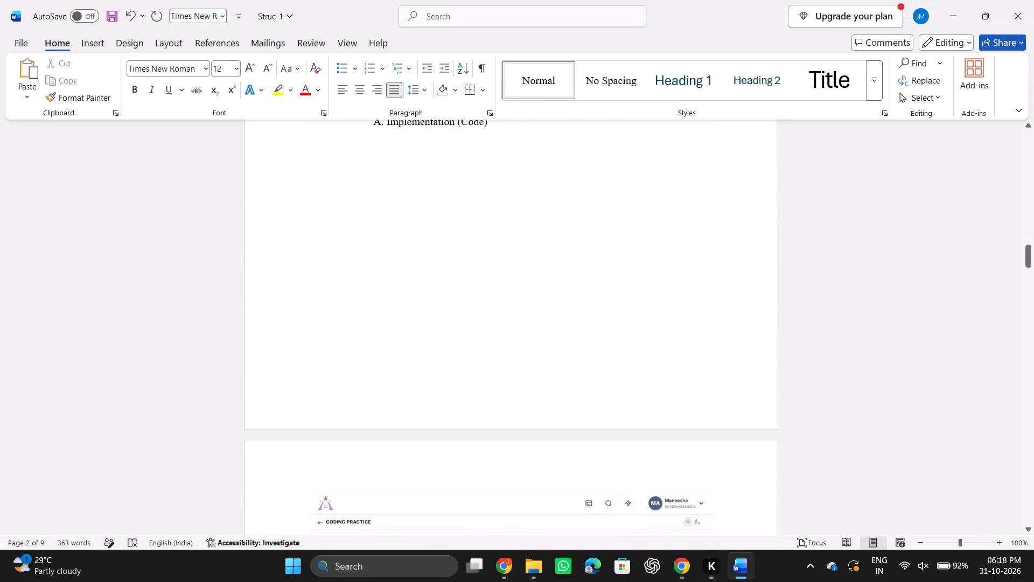
{"action": "scroll", "coordinate": [322, 334], "scroll_direction": "down", "scroll_amount": 3}
{"action": "scroll", "coordinate": [322, 334], "scroll_direction": "up", "scroll_amount": 2}
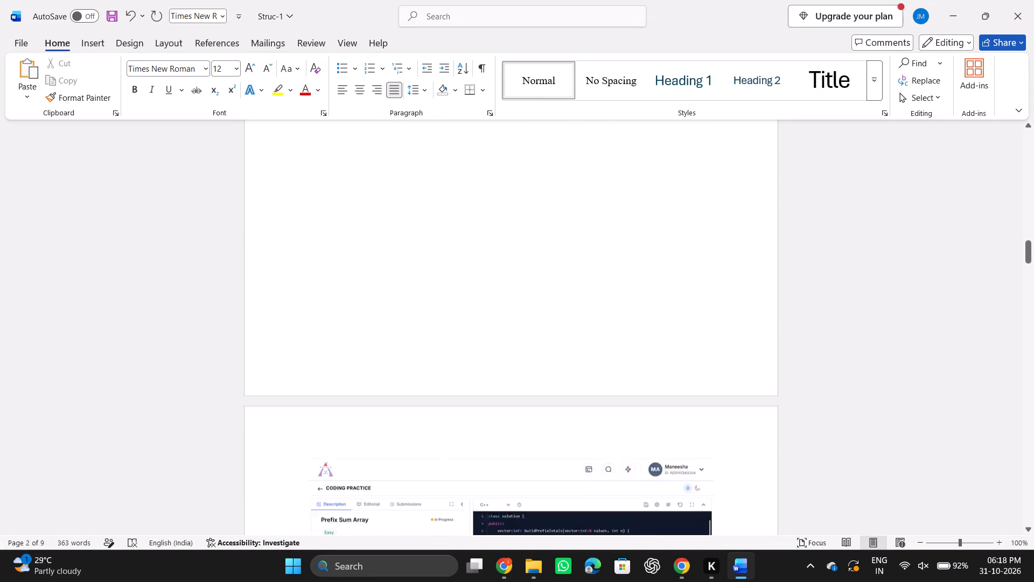
{"action": "scroll", "coordinate": [322, 334], "scroll_direction": "up", "scroll_amount": 4}
{"action": "scroll", "coordinate": [287, 261], "scroll_direction": "down", "scroll_amount": 1}
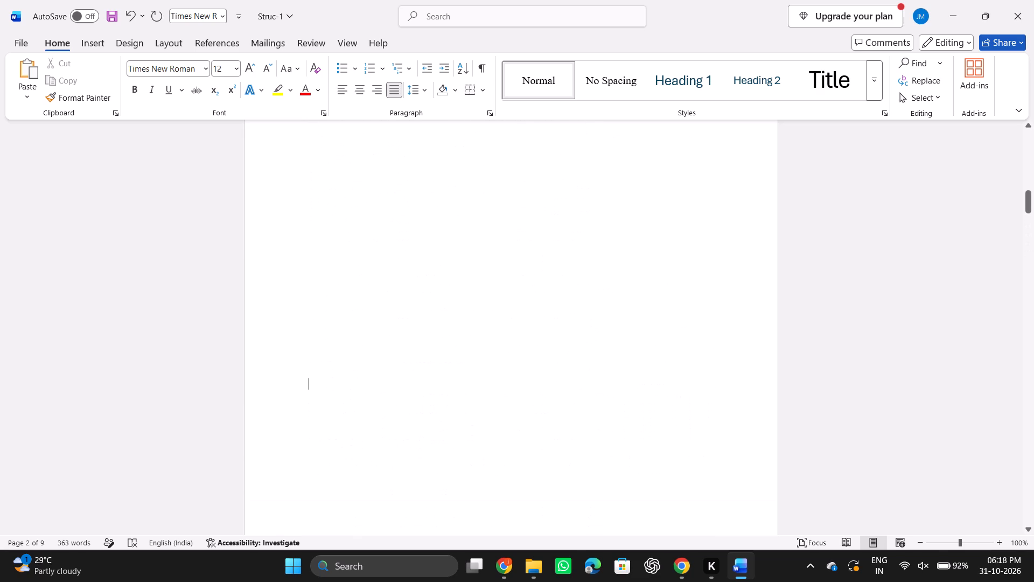
{"action": "scroll", "coordinate": [287, 262], "scroll_direction": "down", "scroll_amount": 4}
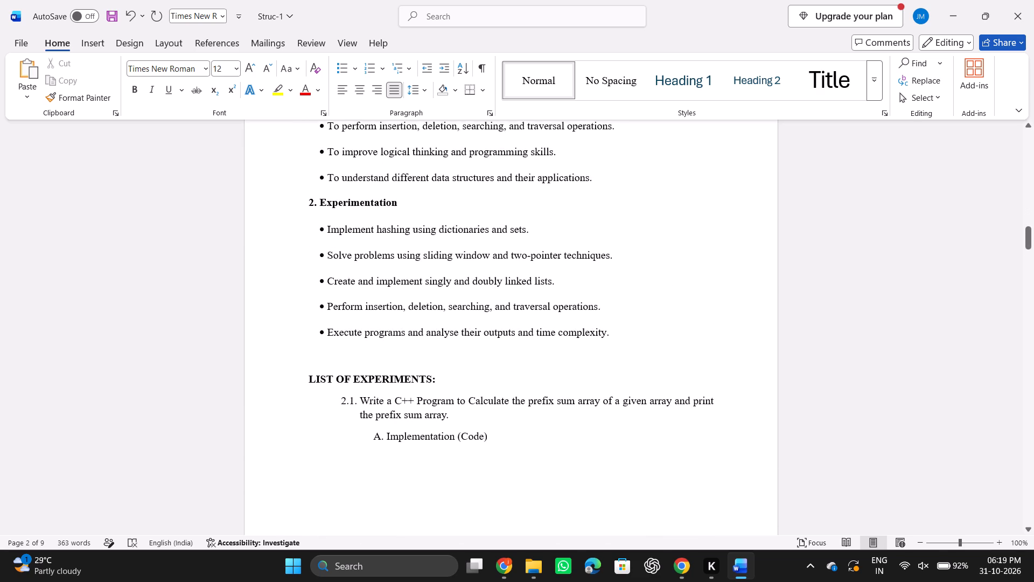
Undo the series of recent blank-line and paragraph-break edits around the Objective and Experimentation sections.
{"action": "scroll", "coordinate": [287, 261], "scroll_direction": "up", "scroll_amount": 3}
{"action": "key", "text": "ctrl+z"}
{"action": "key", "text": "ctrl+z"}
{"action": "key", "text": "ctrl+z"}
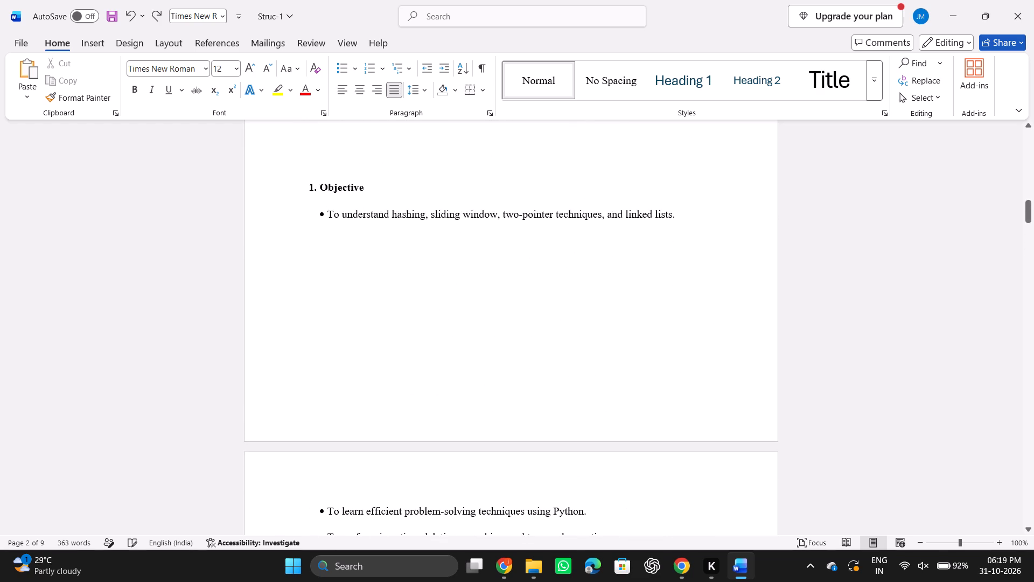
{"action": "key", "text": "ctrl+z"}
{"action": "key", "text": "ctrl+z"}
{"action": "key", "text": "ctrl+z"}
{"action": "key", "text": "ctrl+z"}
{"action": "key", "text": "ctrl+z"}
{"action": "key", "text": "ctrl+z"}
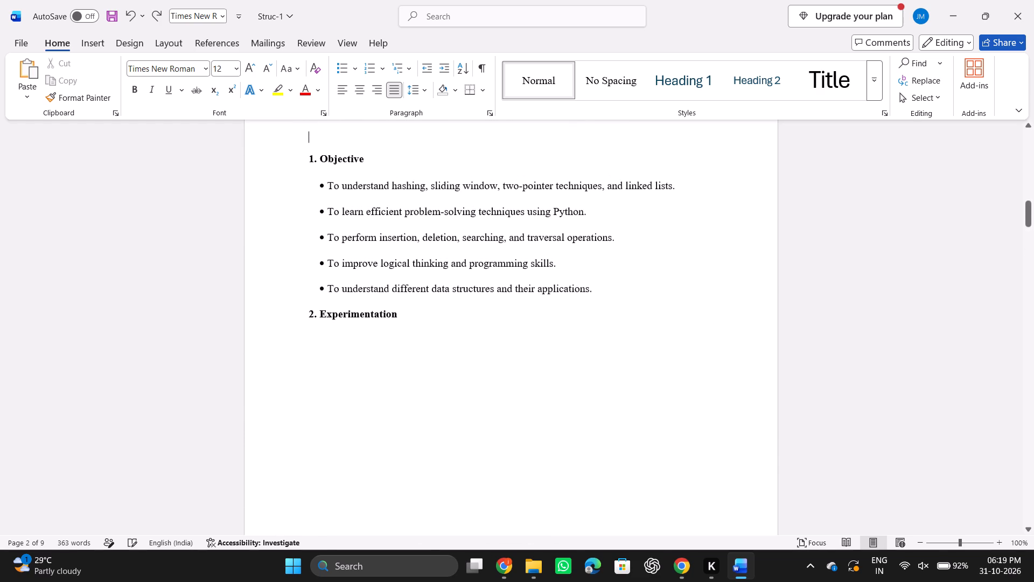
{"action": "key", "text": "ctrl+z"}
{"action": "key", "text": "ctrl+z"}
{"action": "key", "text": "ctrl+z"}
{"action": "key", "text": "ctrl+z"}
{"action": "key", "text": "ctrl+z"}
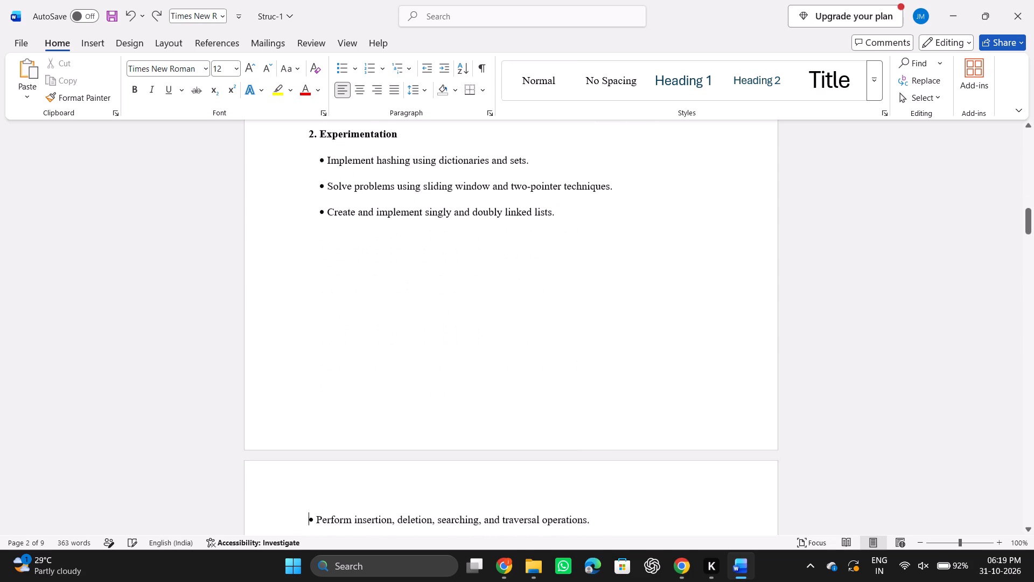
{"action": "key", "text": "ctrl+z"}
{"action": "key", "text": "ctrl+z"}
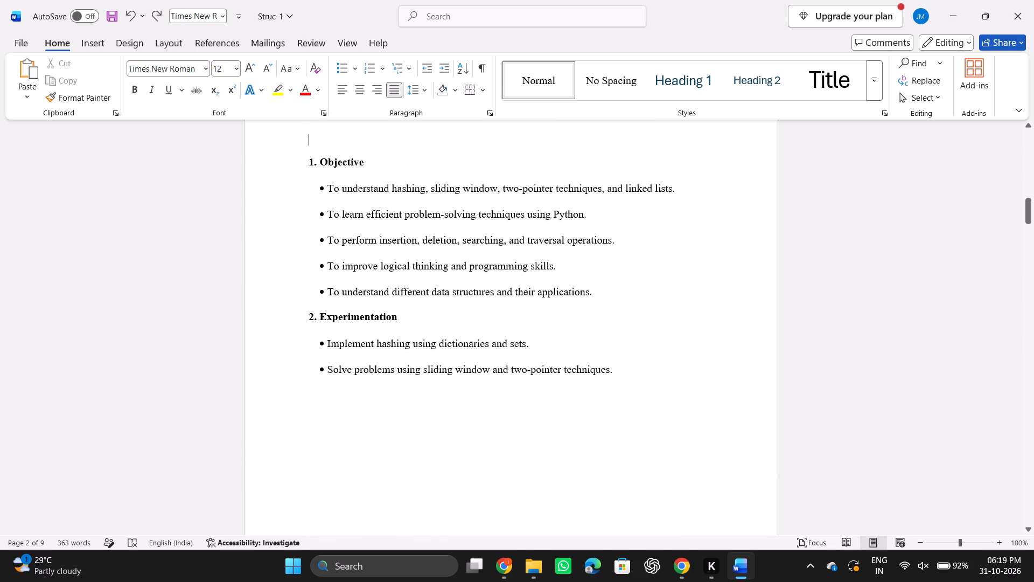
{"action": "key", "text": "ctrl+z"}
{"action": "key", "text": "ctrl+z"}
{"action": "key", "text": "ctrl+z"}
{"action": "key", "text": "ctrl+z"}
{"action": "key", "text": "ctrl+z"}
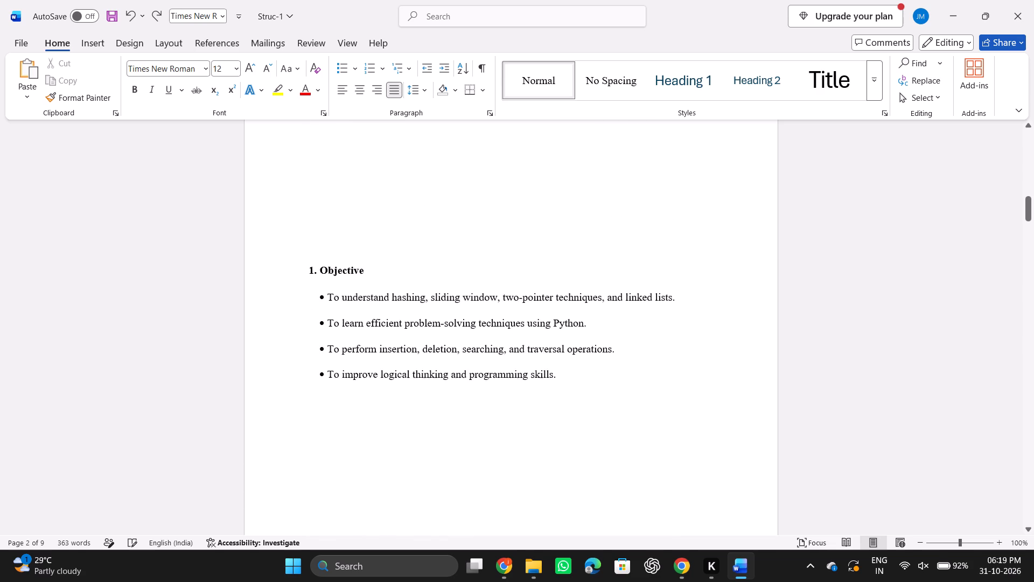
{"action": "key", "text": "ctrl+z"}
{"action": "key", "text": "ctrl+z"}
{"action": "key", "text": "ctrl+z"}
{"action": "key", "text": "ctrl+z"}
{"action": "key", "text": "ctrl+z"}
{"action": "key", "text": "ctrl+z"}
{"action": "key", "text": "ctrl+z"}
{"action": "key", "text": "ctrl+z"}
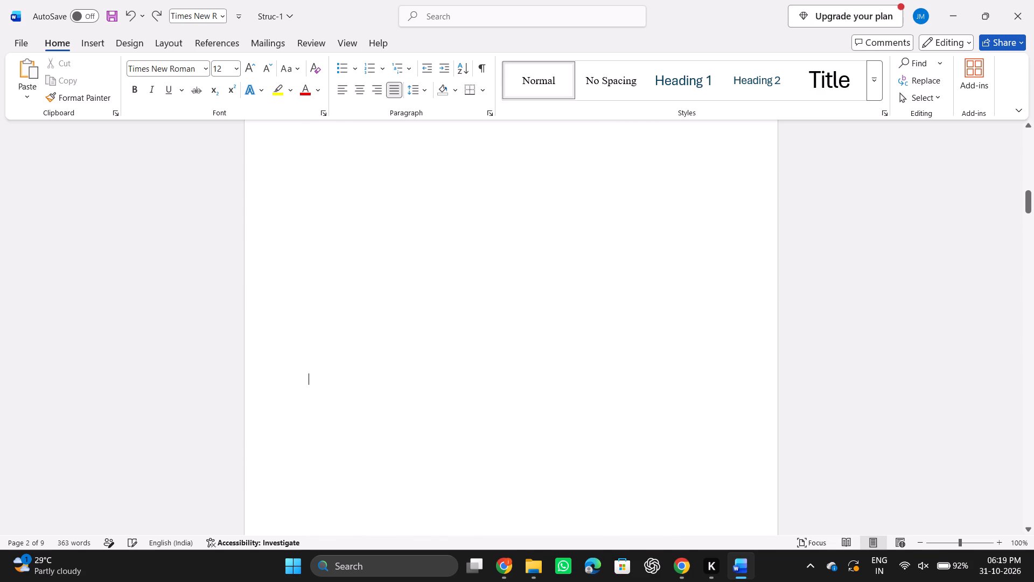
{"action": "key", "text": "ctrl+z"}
Check the page layout from the Objective section through the last experiment's complexity analysis and output screenshot.
{"action": "scroll", "coordinate": [287, 261], "scroll_direction": "up", "scroll_amount": 2}
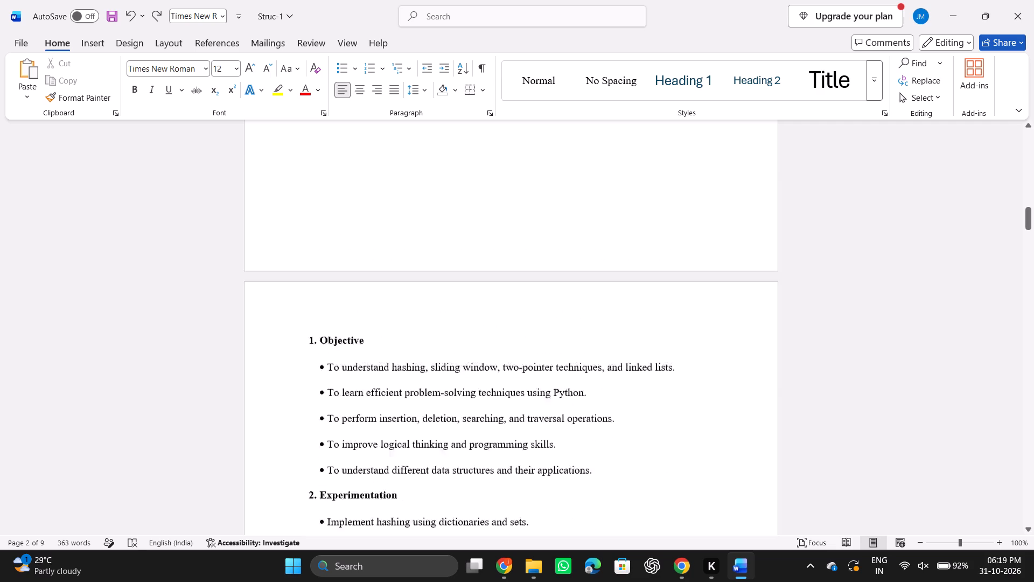
{"action": "scroll", "coordinate": [287, 261], "scroll_direction": "up", "scroll_amount": 2}
{"action": "scroll", "coordinate": [287, 261], "scroll_direction": "down", "scroll_amount": 1}
{"action": "scroll", "coordinate": [287, 261], "scroll_direction": "up", "scroll_amount": 1}
{"action": "scroll", "coordinate": [287, 261], "scroll_direction": "down", "scroll_amount": 5}
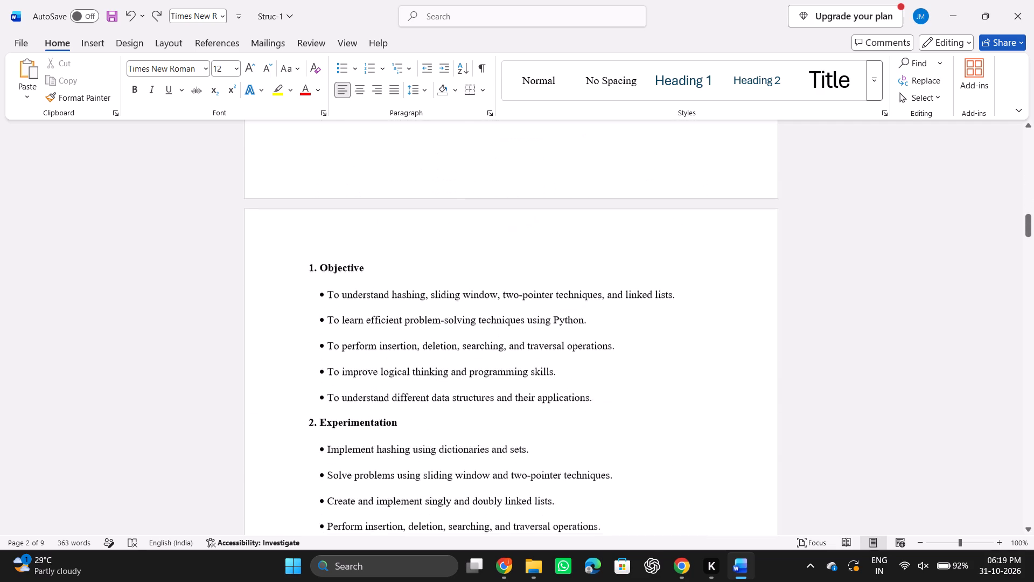
{"action": "scroll", "coordinate": [287, 261], "scroll_direction": "down", "scroll_amount": 6}
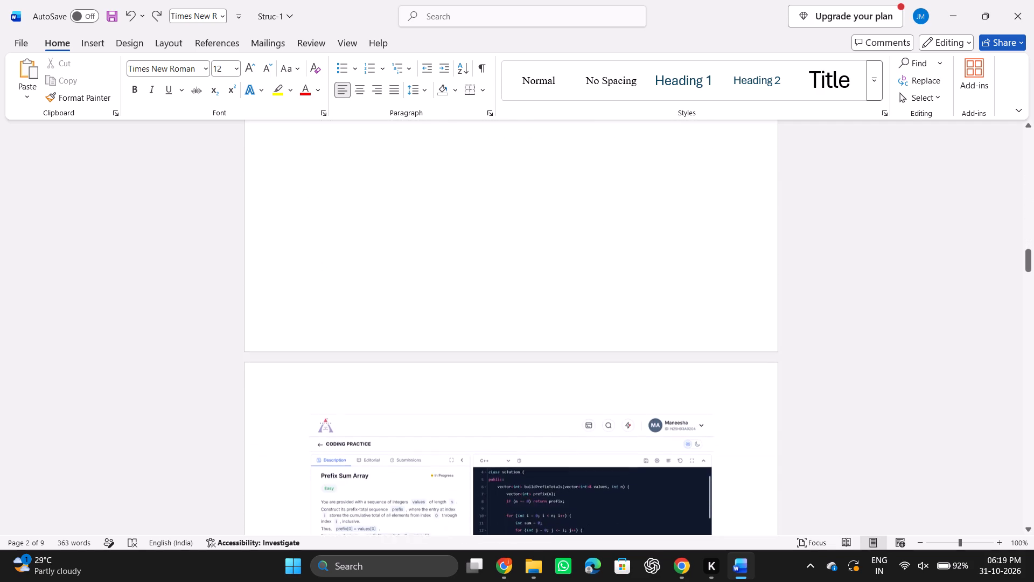
{"action": "scroll", "coordinate": [287, 261], "scroll_direction": "down", "scroll_amount": 6}
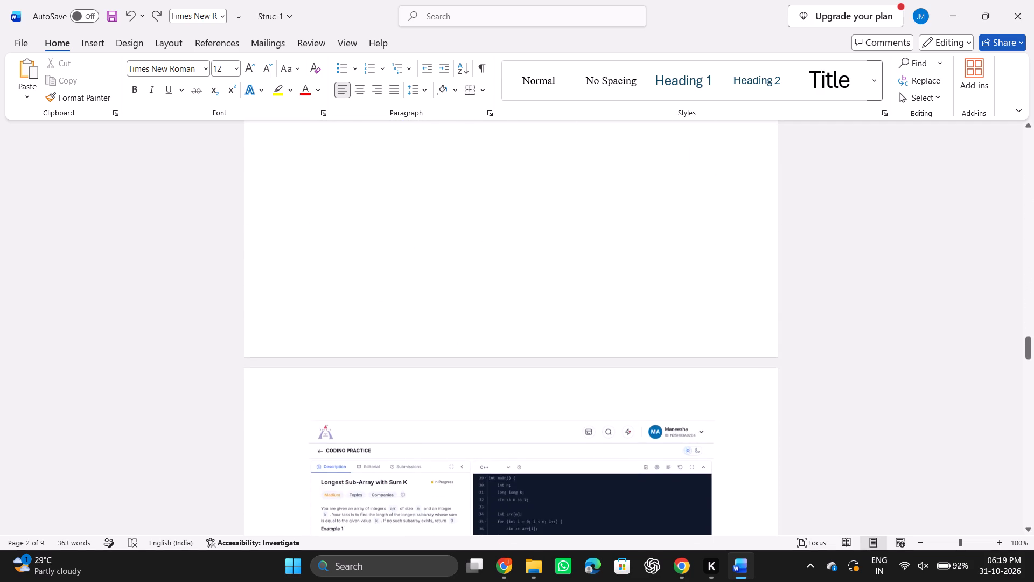
{"action": "scroll", "coordinate": [287, 261], "scroll_direction": "down", "scroll_amount": 5}
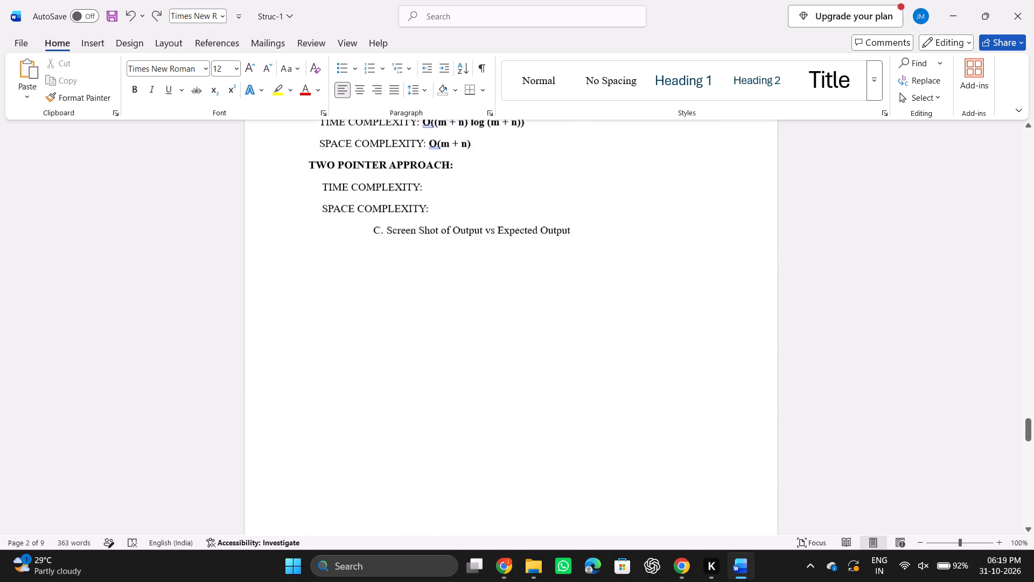
{"action": "scroll", "coordinate": [287, 261], "scroll_direction": "down", "scroll_amount": 4}
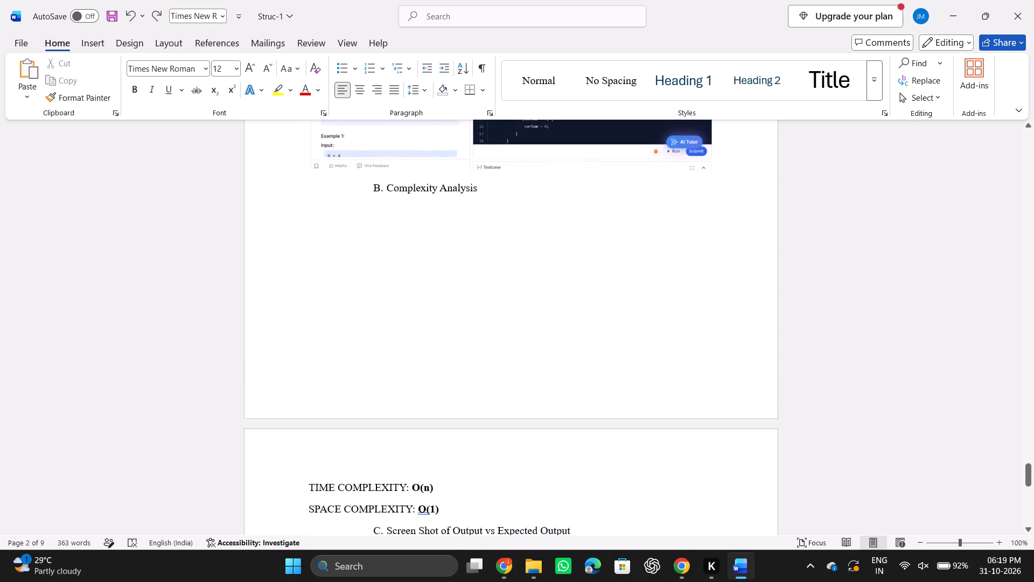
{"action": "scroll", "coordinate": [287, 261], "scroll_direction": "down", "scroll_amount": 6}
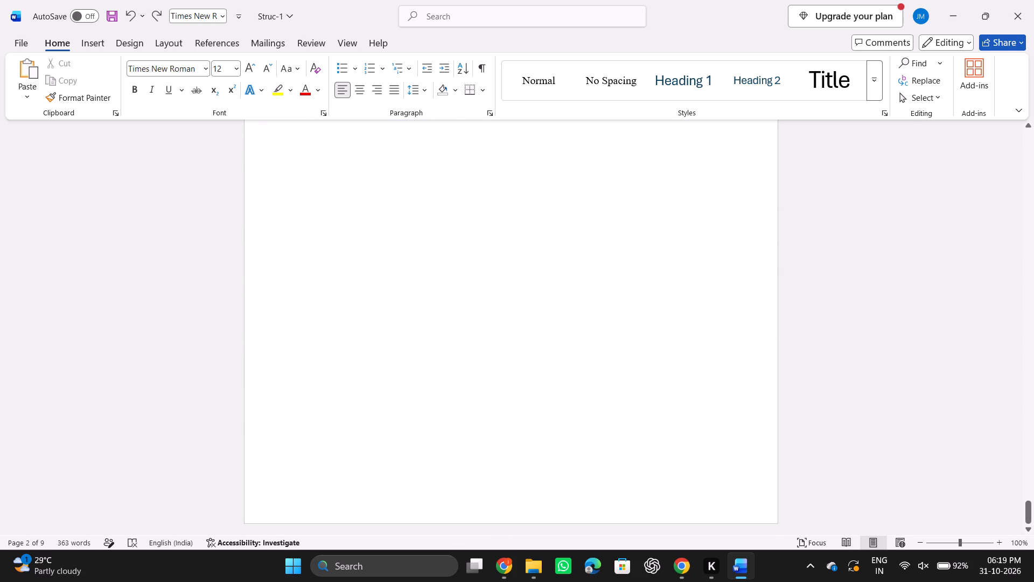
{"action": "scroll", "coordinate": [287, 261], "scroll_direction": "down", "scroll_amount": 2}
{"action": "scroll", "coordinate": [287, 261], "scroll_direction": "up", "scroll_amount": 5}
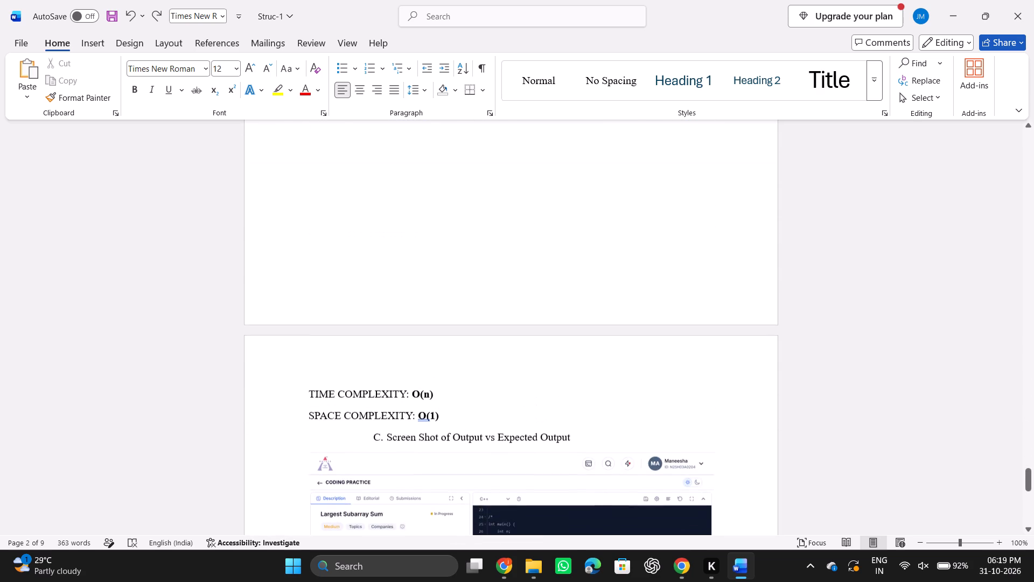
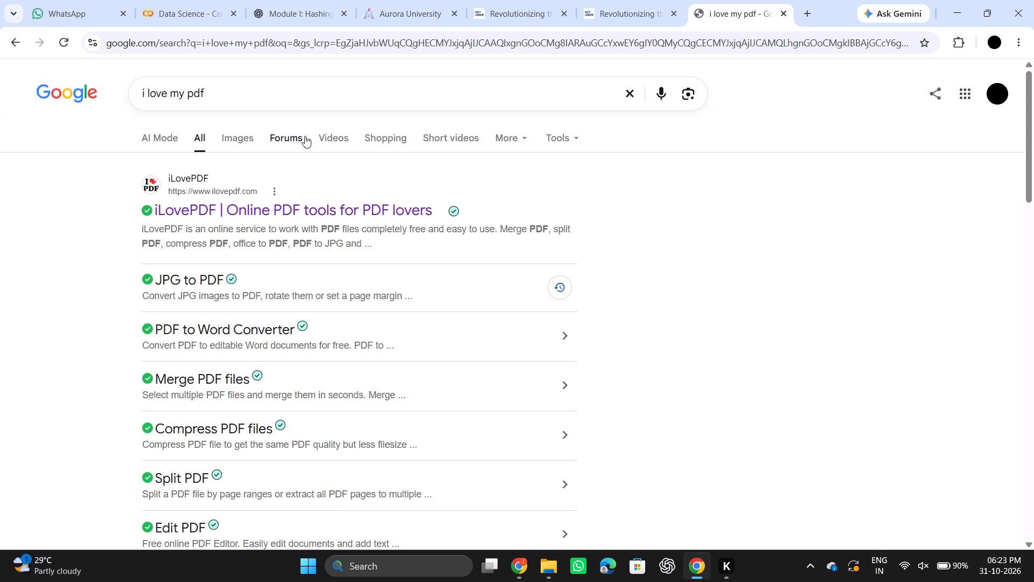
{"action": "left_click", "coordinate": [251, 207]}
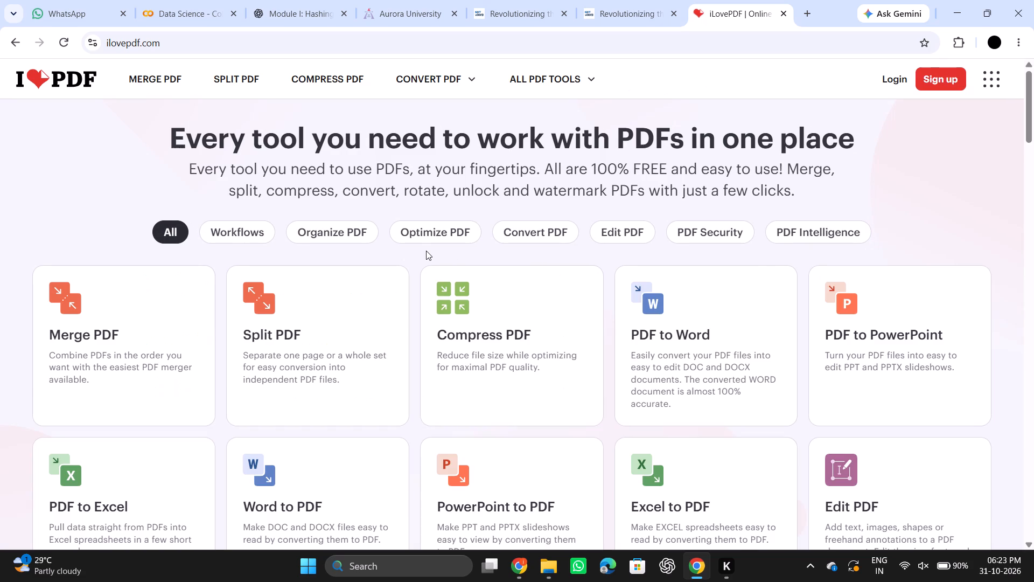
{"action": "left_click", "coordinate": [304, 489]}
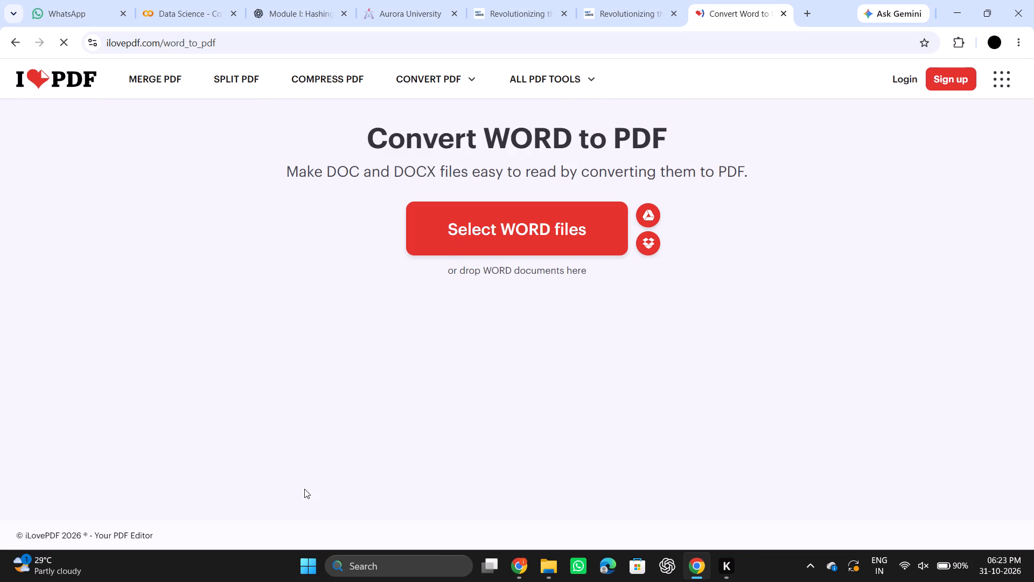
{"action": "left_click", "coordinate": [459, 242]}
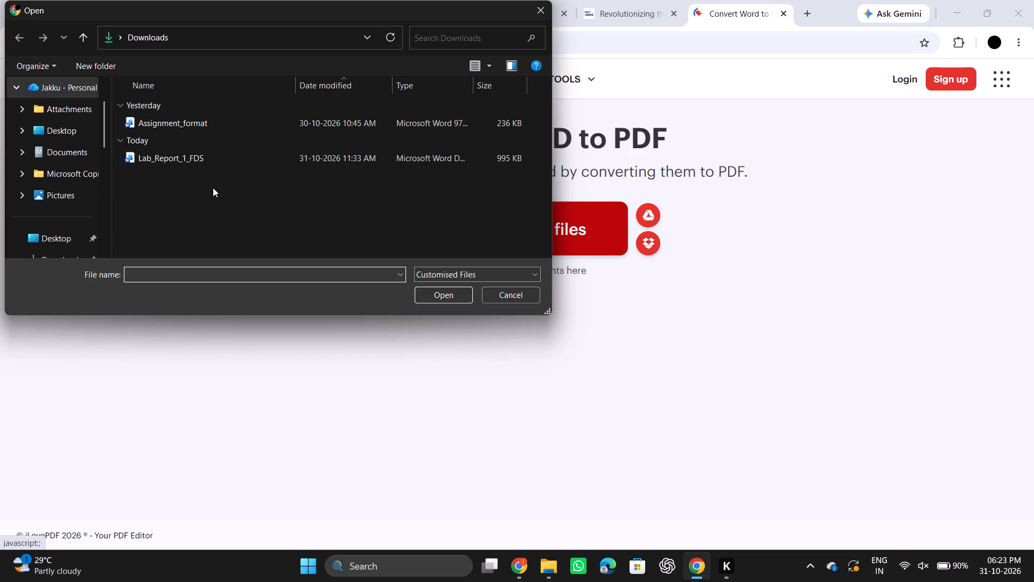
{"action": "scroll", "coordinate": [76, 223], "scroll_direction": "down", "scroll_amount": 1}
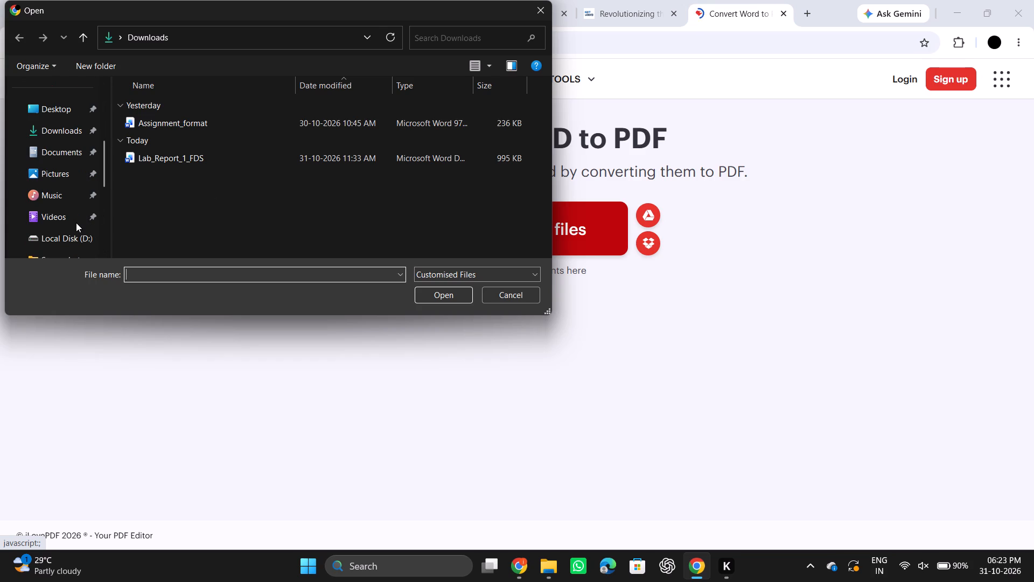
{"action": "scroll", "coordinate": [76, 223], "scroll_direction": "down", "scroll_amount": 1}
{"action": "left_click", "coordinate": [65, 234]}
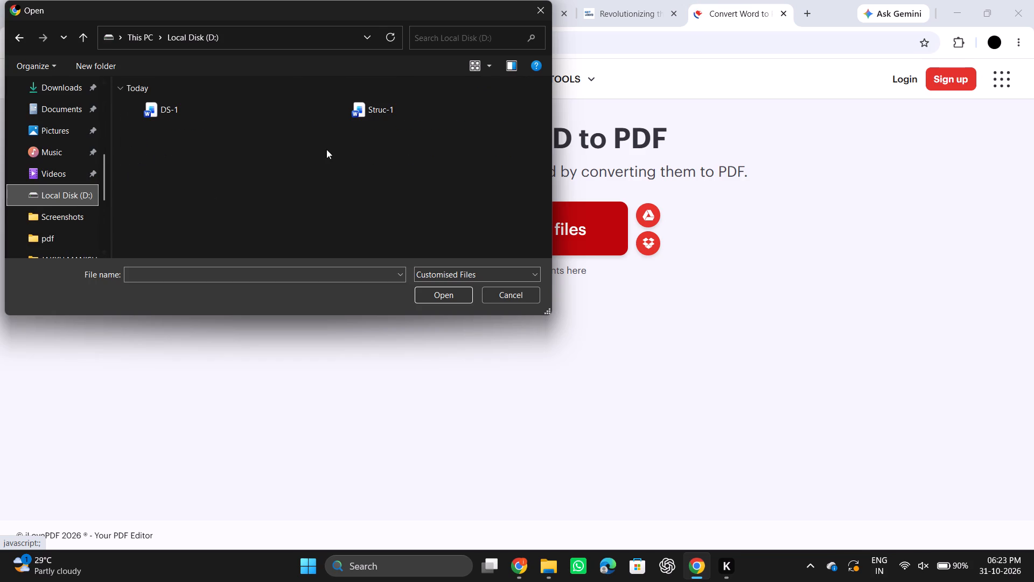
{"action": "left_click", "coordinate": [400, 114]}
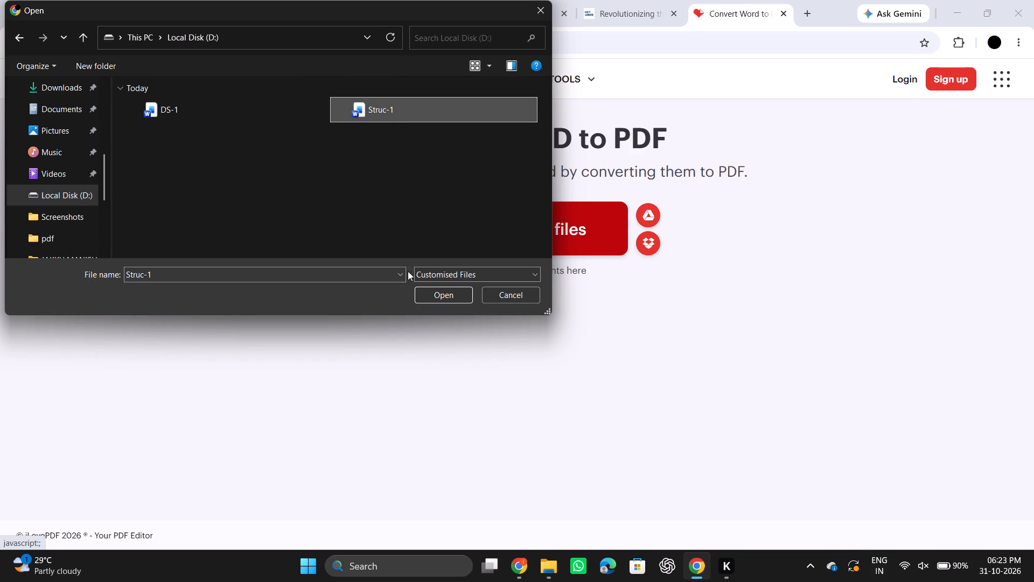
{"action": "left_click", "coordinate": [424, 291]}
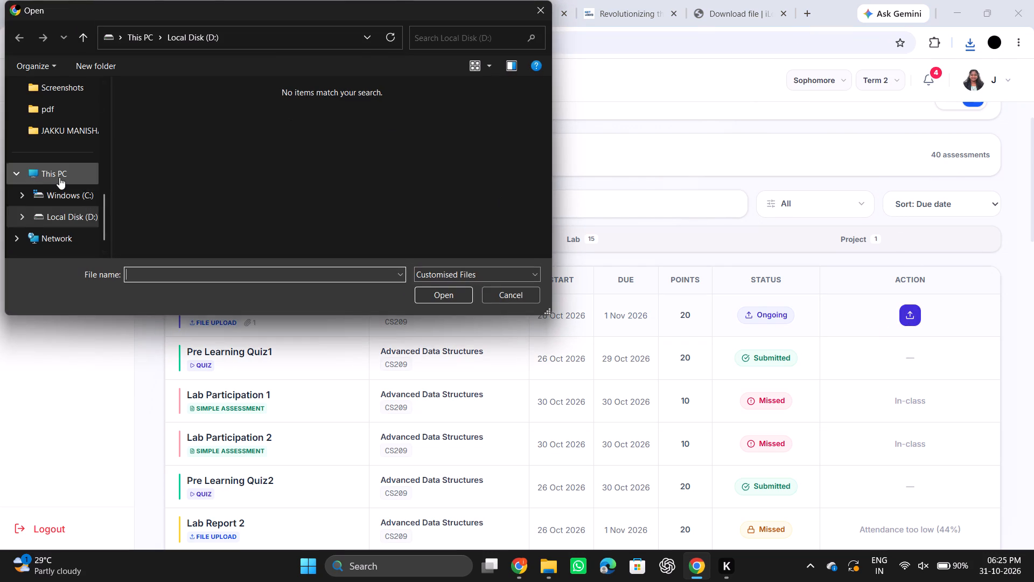
{"action": "scroll", "coordinate": [59, 177], "scroll_direction": "up", "scroll_amount": 1}
{"action": "left_click", "coordinate": [60, 158]}
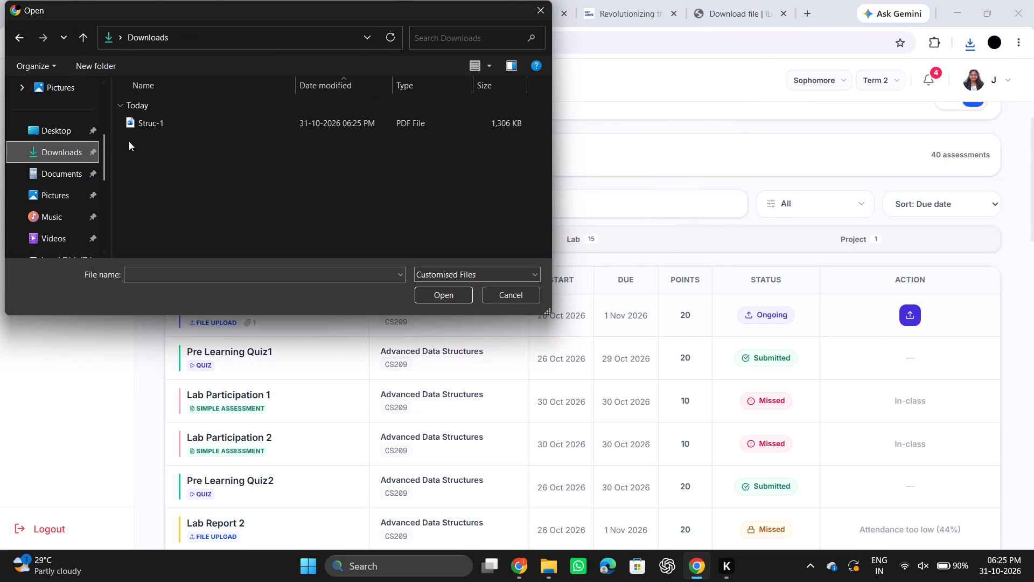
{"action": "left_click", "coordinate": [181, 124]}
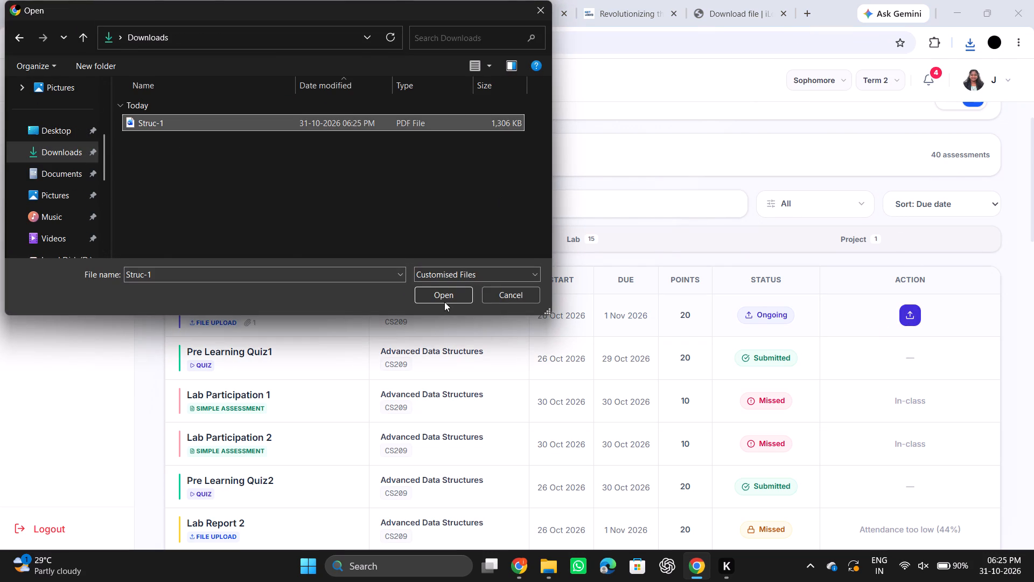
{"action": "left_click", "coordinate": [445, 299]}
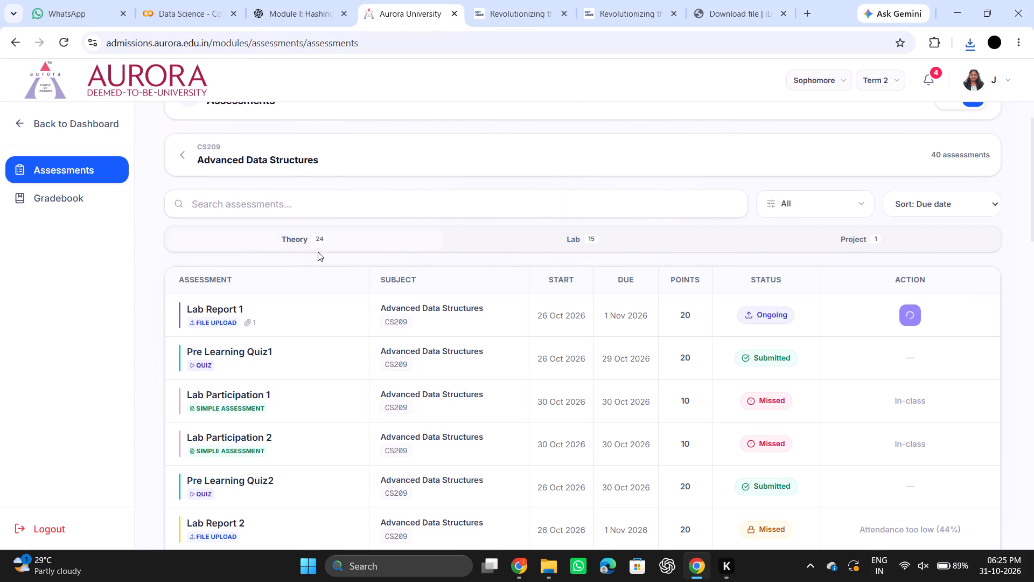
Check the submission status of Lab Report 1 in the Advanced Data Structures assessments list.
{"action": "scroll", "coordinate": [442, 325], "scroll_direction": "down", "scroll_amount": 1}
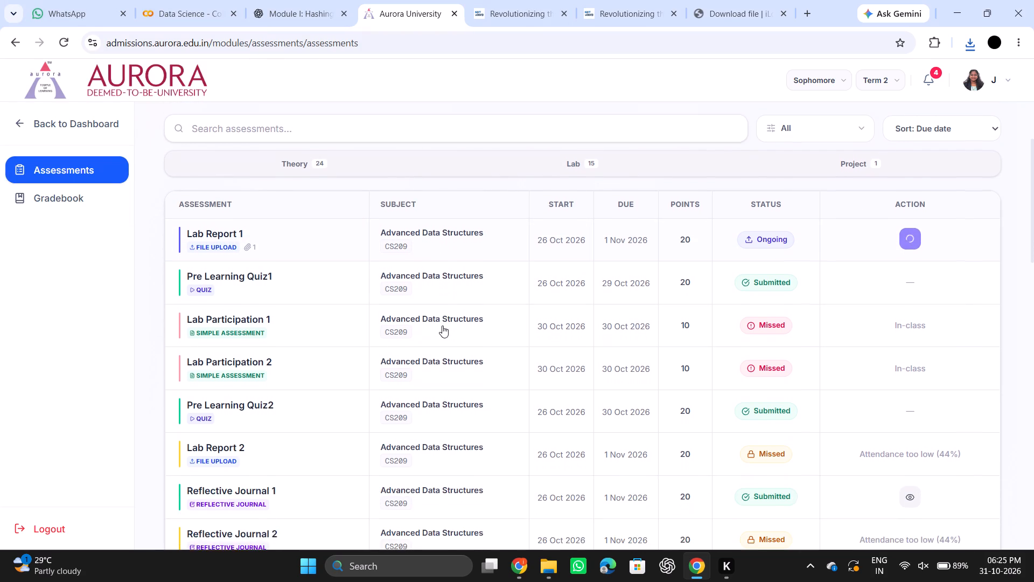
{"action": "scroll", "coordinate": [442, 325], "scroll_direction": "down", "scroll_amount": 1}
{"action": "scroll", "coordinate": [442, 325], "scroll_direction": "up", "scroll_amount": 2}
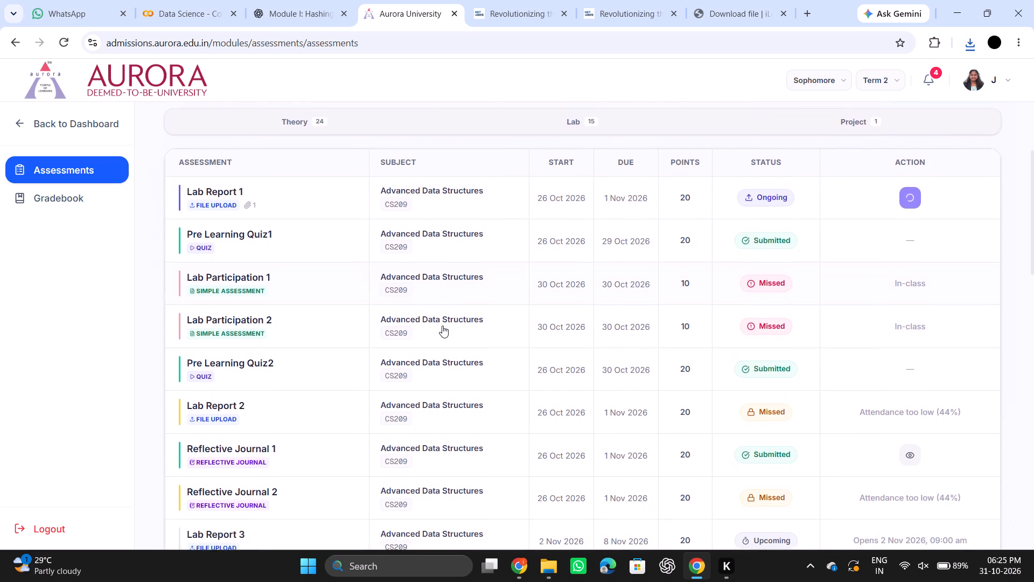
{"action": "scroll", "coordinate": [442, 325], "scroll_direction": "up", "scroll_amount": 1}
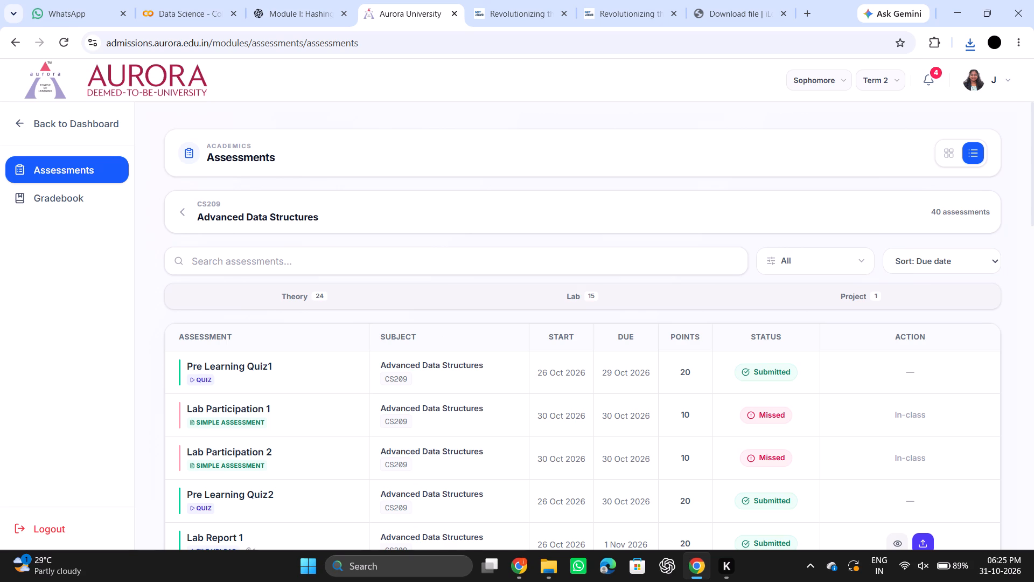
{"action": "scroll", "coordinate": [597, 382], "scroll_direction": "down", "scroll_amount": 3}
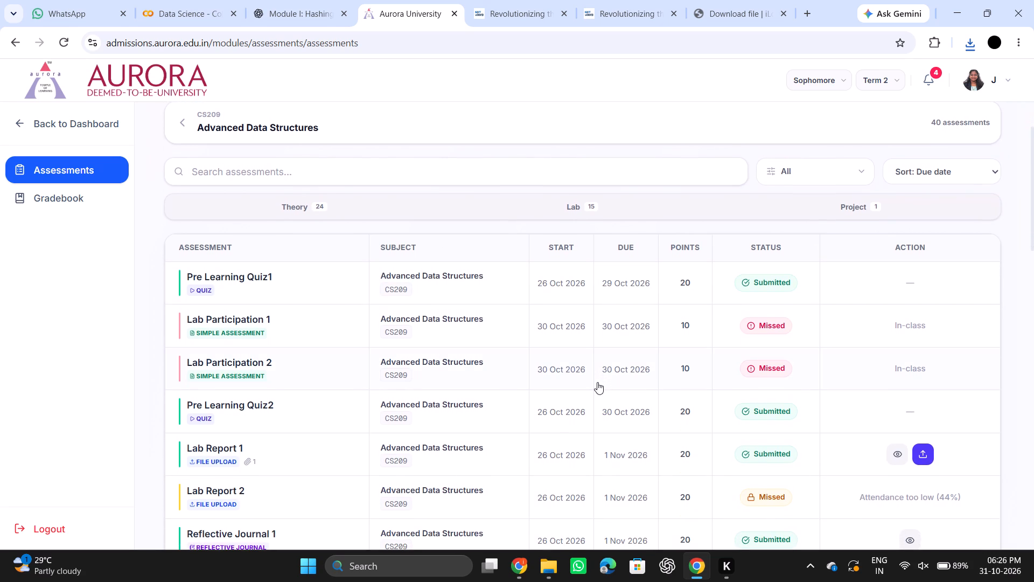
{"action": "scroll", "coordinate": [597, 382], "scroll_direction": "up", "scroll_amount": 3}
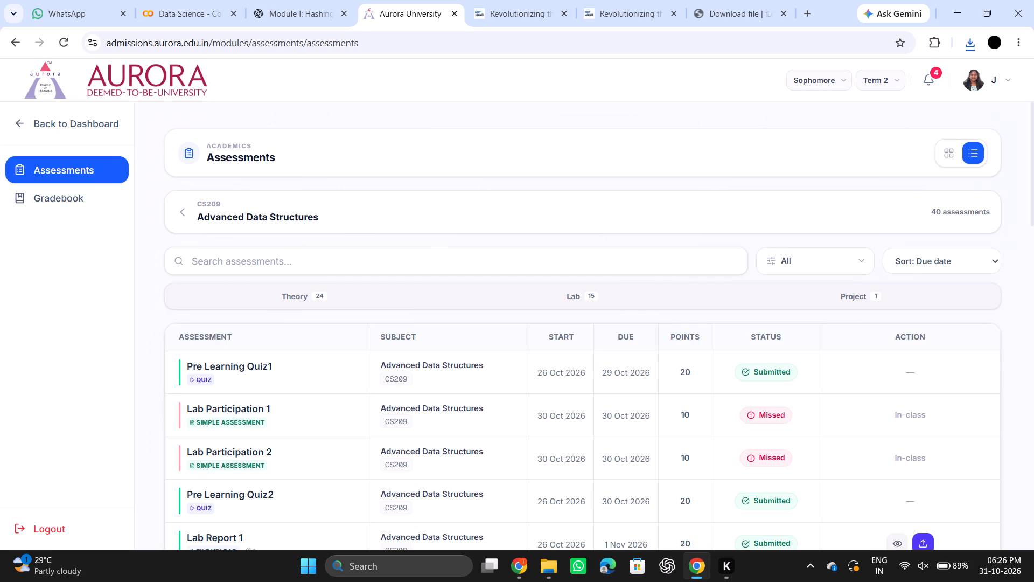
Return to the course overview and examine the Linear Algebra Essentials assessments and their statuses.
{"action": "left_click", "coordinate": [181, 209]}
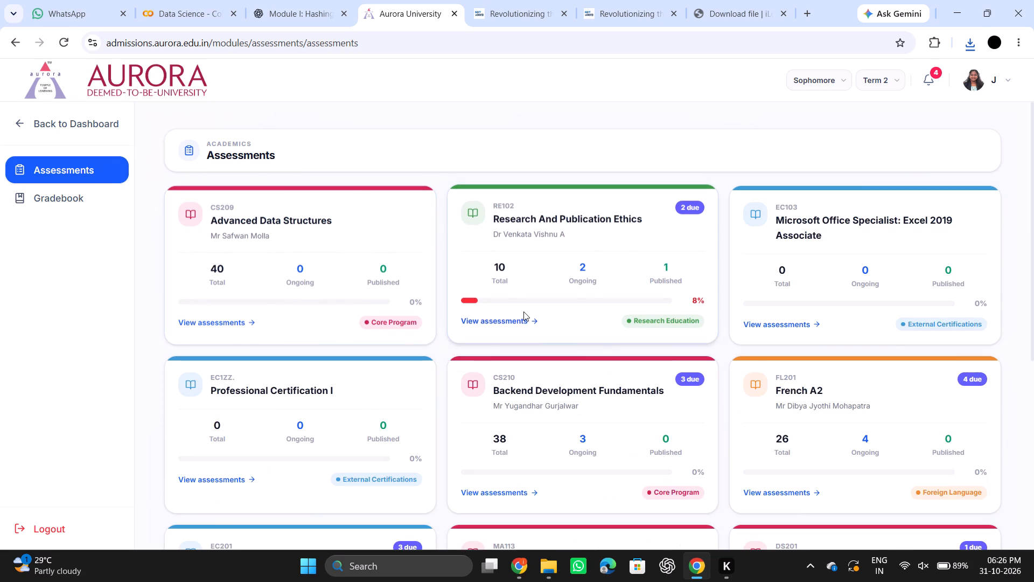
{"action": "scroll", "coordinate": [523, 311], "scroll_direction": "down", "scroll_amount": 1}
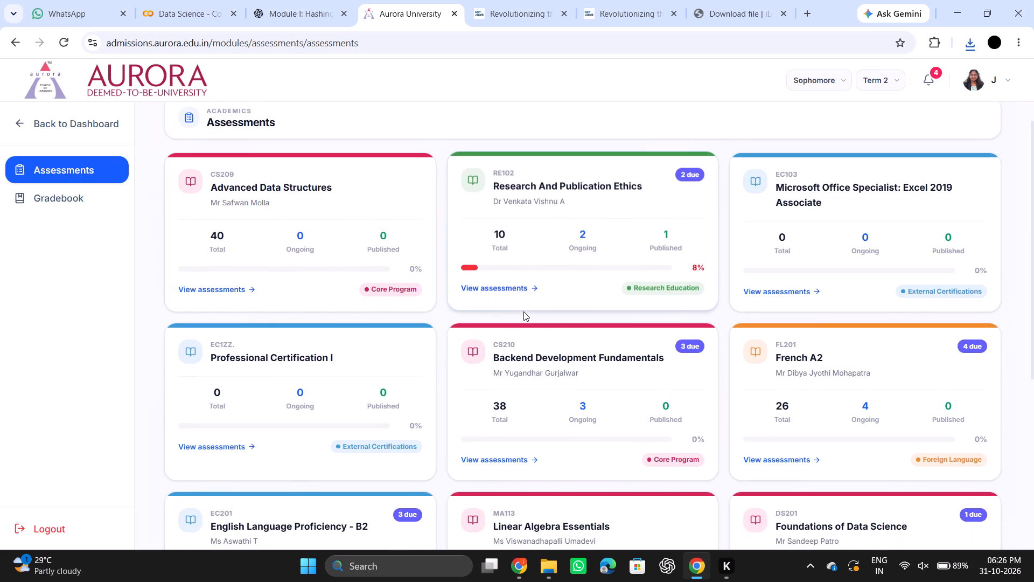
{"action": "scroll", "coordinate": [523, 311], "scroll_direction": "down", "scroll_amount": 1}
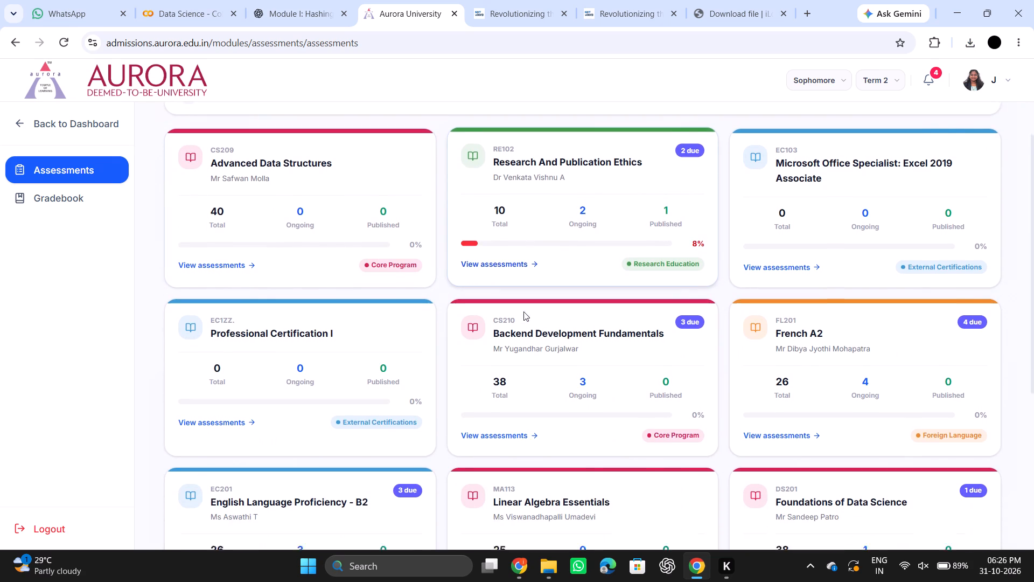
{"action": "scroll", "coordinate": [523, 311], "scroll_direction": "down", "scroll_amount": 3}
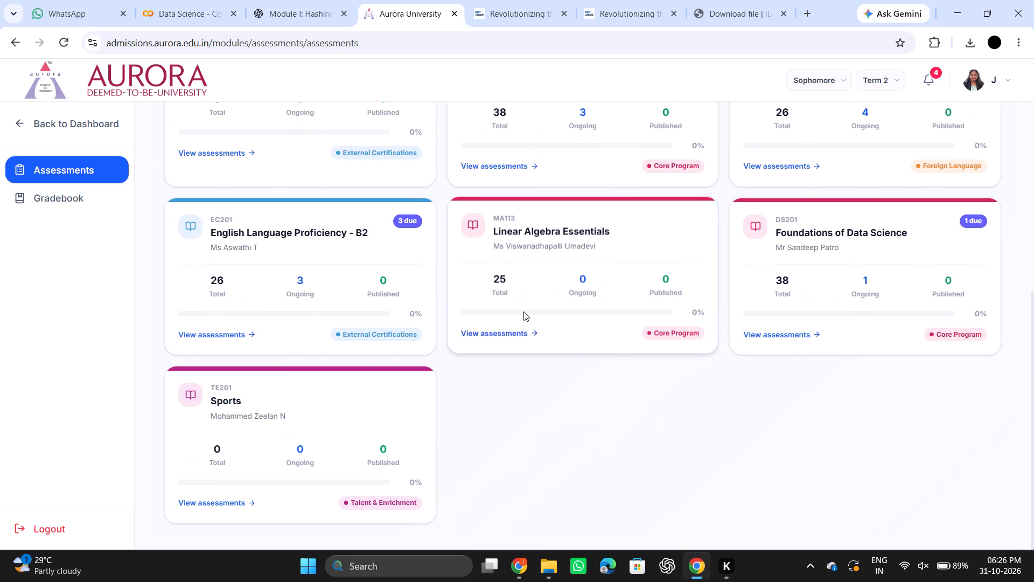
{"action": "left_click", "coordinate": [516, 331]}
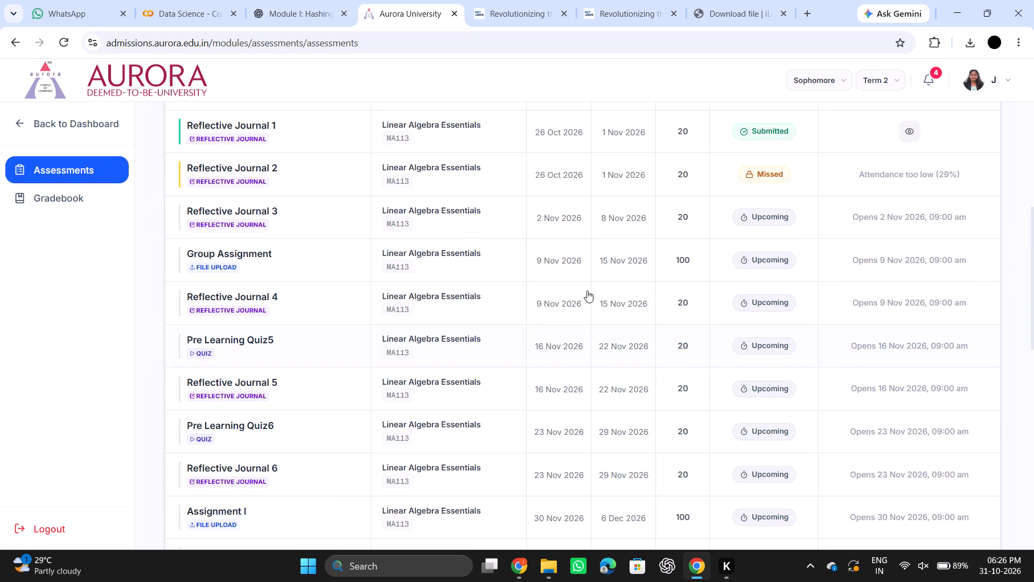
{"action": "scroll", "coordinate": [649, 281], "scroll_direction": "up", "scroll_amount": 4}
{"action": "scroll", "coordinate": [317, 155], "scroll_direction": "up", "scroll_amount": 2}
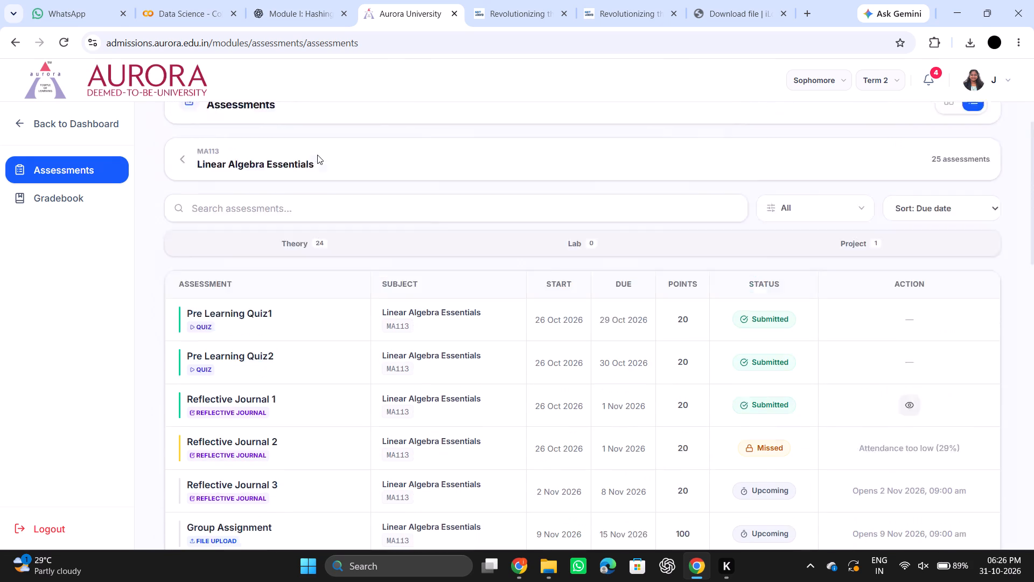
{"action": "scroll", "coordinate": [317, 155], "scroll_direction": "up", "scroll_amount": 1}
Go back to the course overview and open the Foundations of Data Science assessments.
{"action": "left_click", "coordinate": [181, 209]}
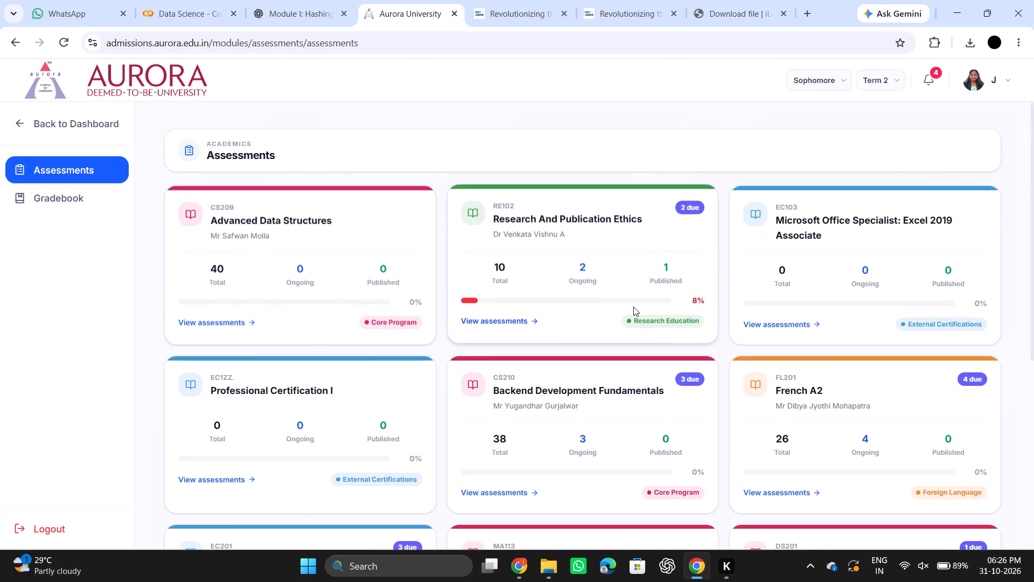
{"action": "scroll", "coordinate": [633, 307], "scroll_direction": "down", "scroll_amount": 4}
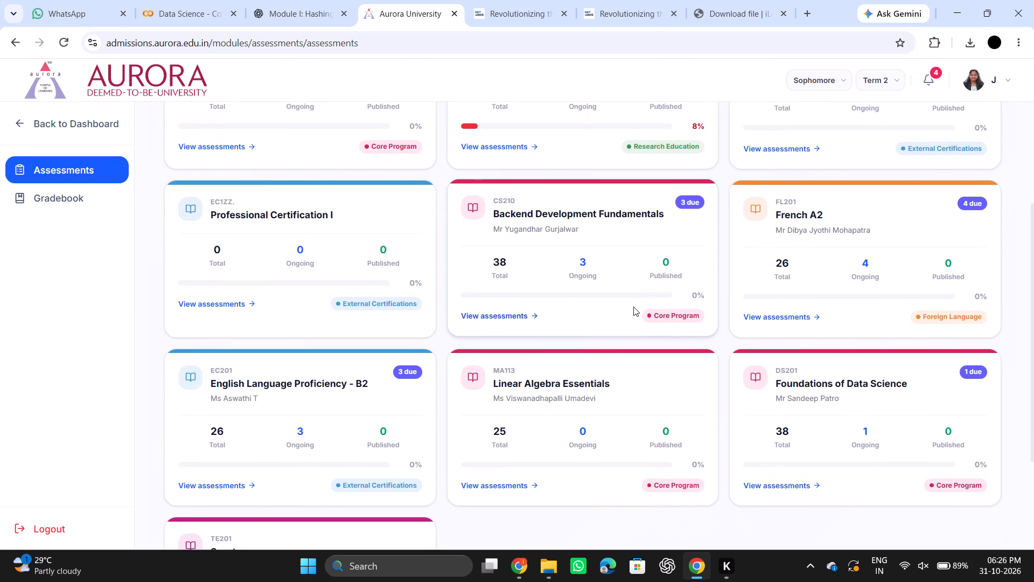
{"action": "left_click", "coordinate": [792, 483]}
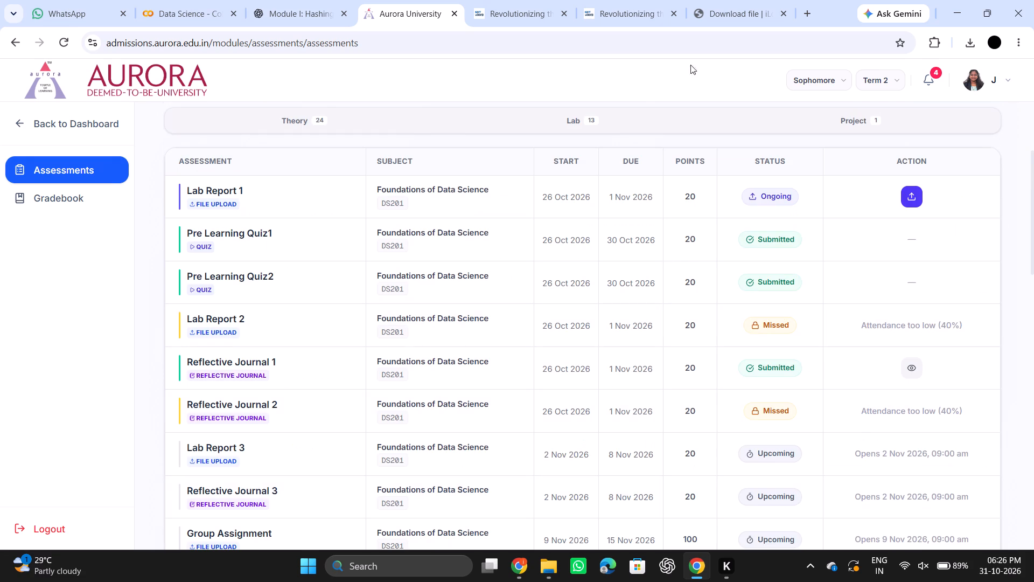
Convert the DS-1 Word document from Local Disk (D:) to PDF with iLovePDF and download the result.
{"action": "left_click", "coordinate": [717, 12]}
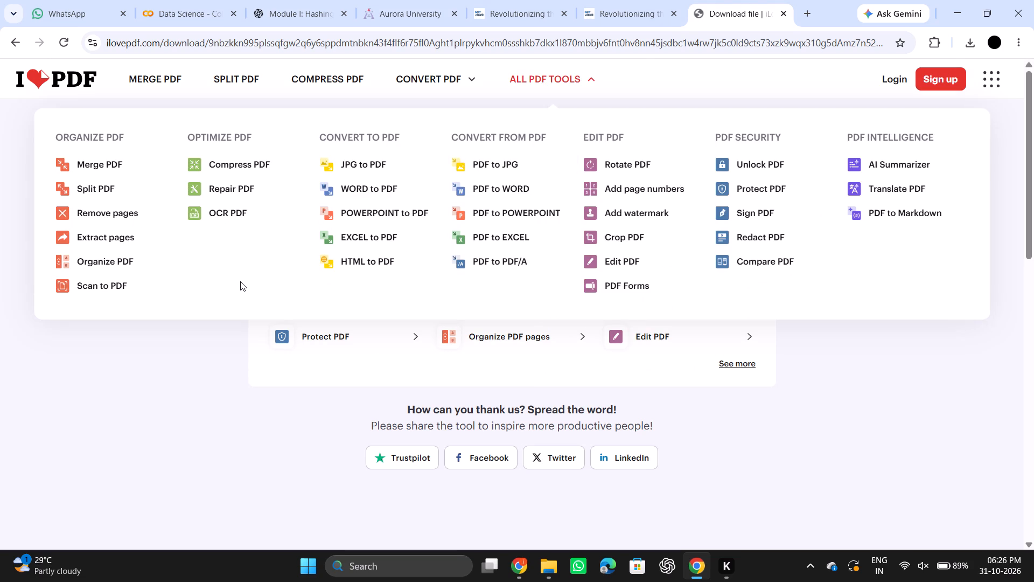
{"action": "left_click", "coordinate": [381, 188]}
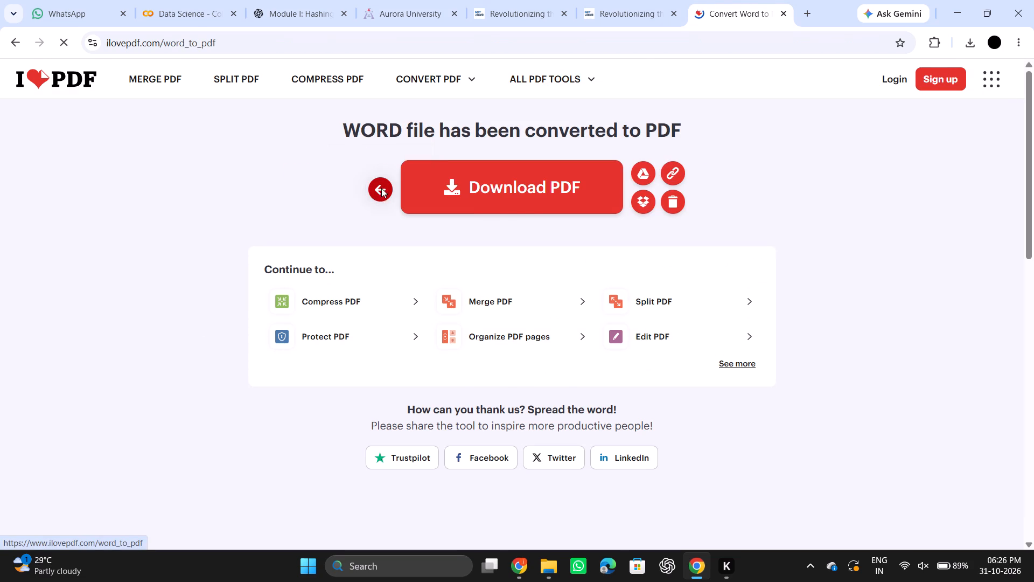
{"action": "left_click", "coordinate": [546, 227]}
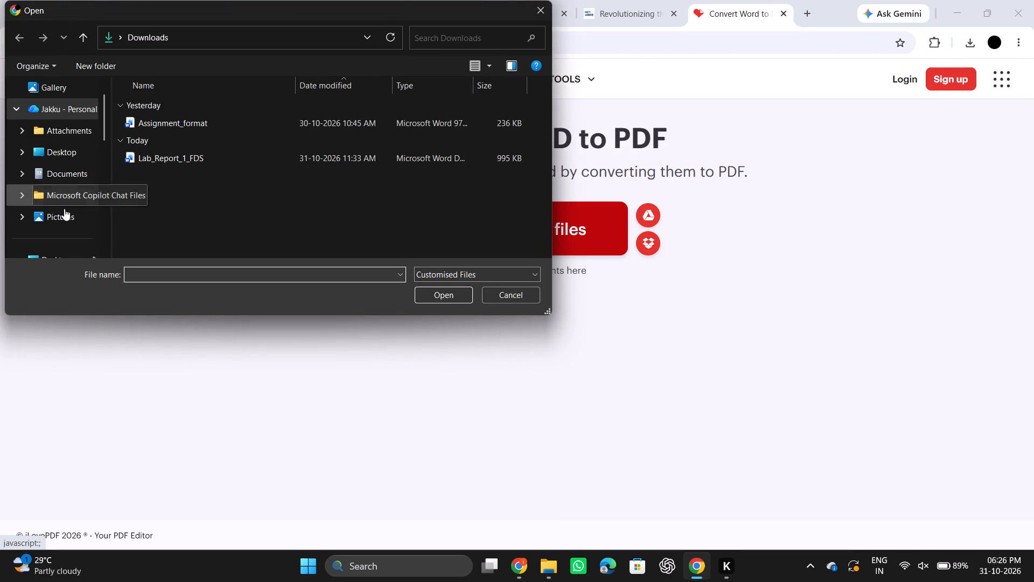
{"action": "scroll", "coordinate": [62, 212], "scroll_direction": "down", "scroll_amount": 1}
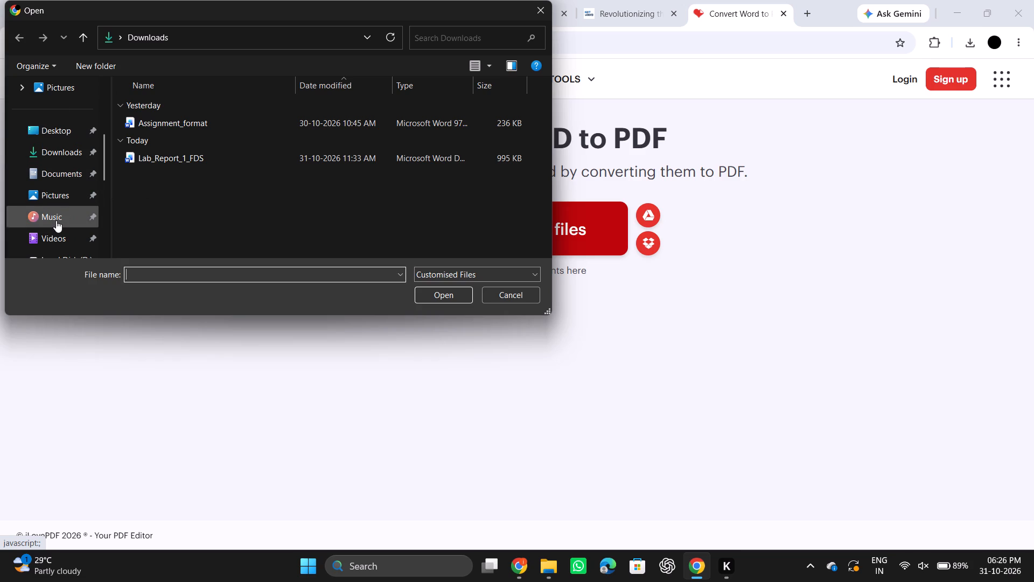
{"action": "left_click", "coordinate": [55, 192]}
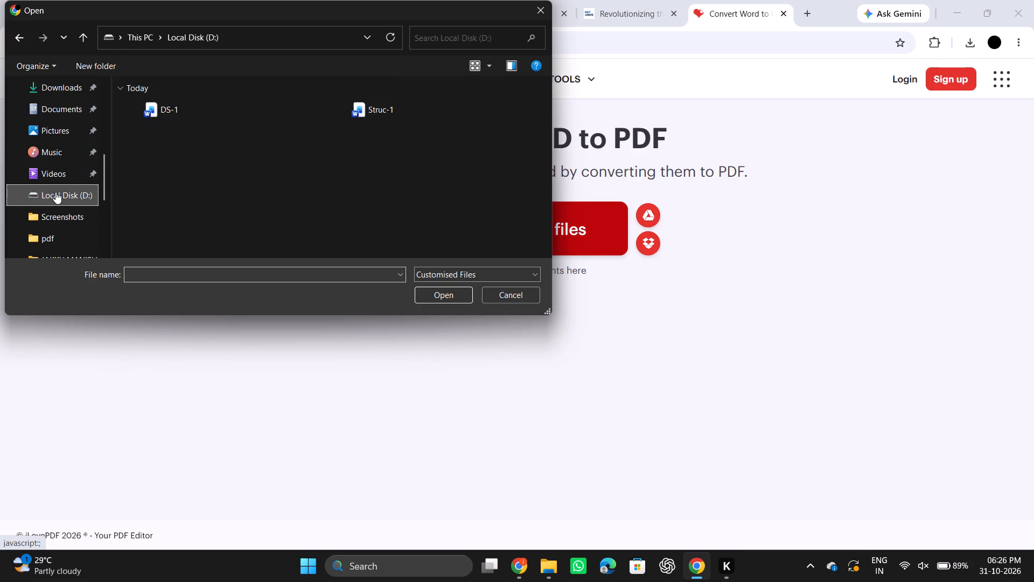
{"action": "left_click", "coordinate": [172, 110]}
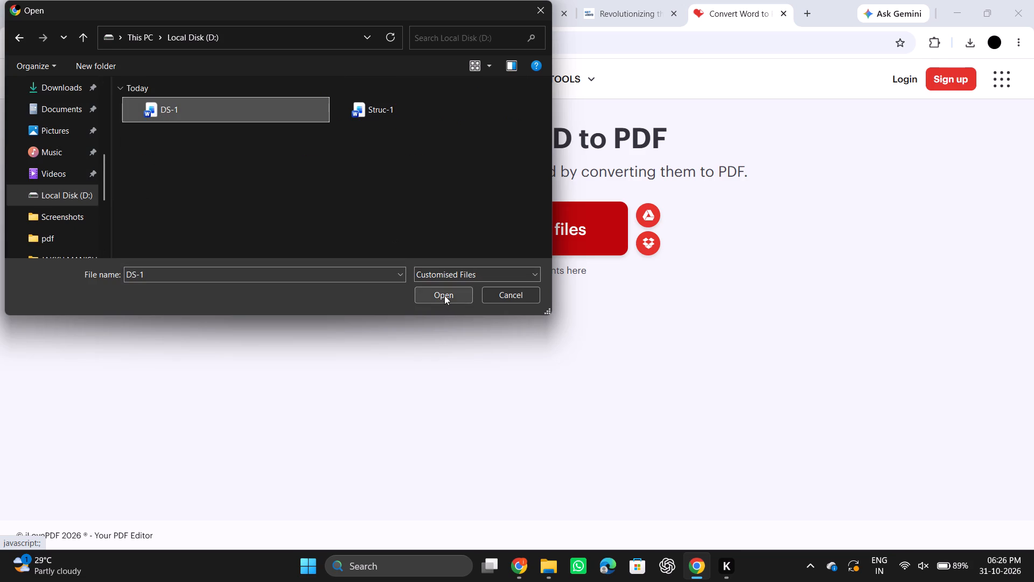
{"action": "left_click", "coordinate": [444, 295]}
{"action": "left_click", "coordinate": [817, 498]}
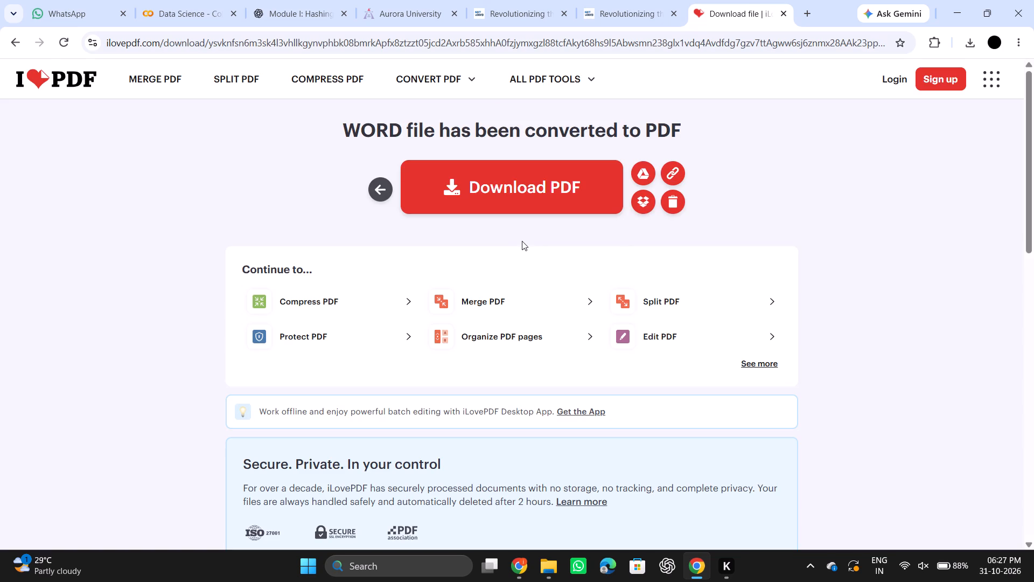
{"action": "left_click", "coordinate": [506, 177]}
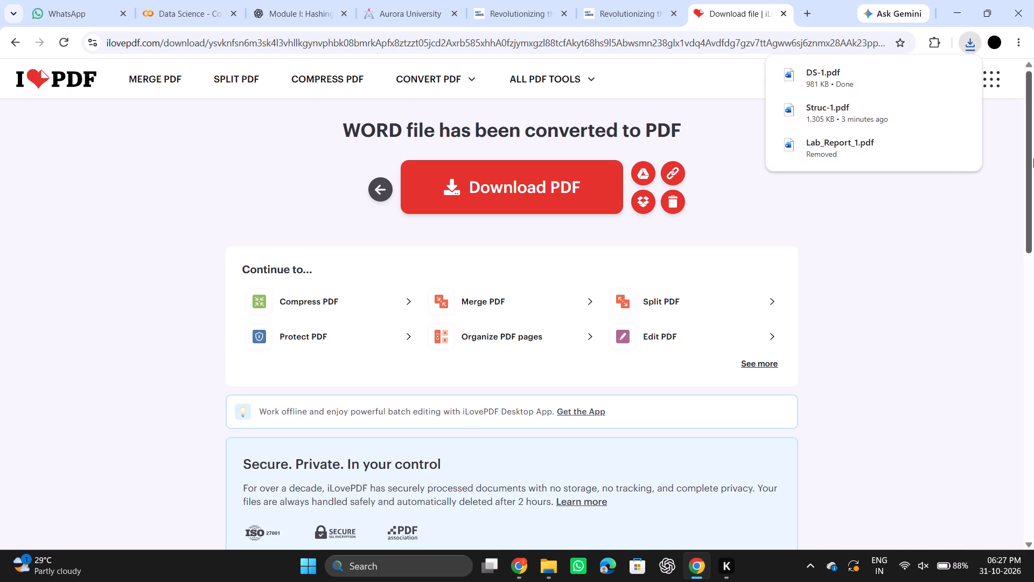
On the Aurora University site, upload the DS-1 PDF from Downloads to Lab Report 1 of Foundations of Data Science.
{"action": "left_click", "coordinate": [418, 11]}
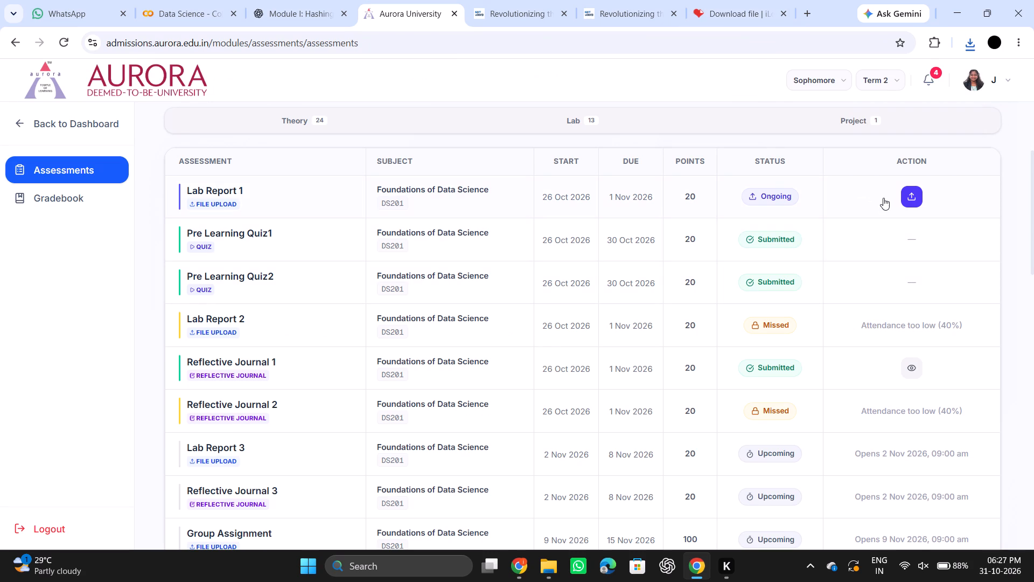
{"action": "left_click", "coordinate": [885, 198]}
{"action": "left_click", "coordinate": [912, 195]}
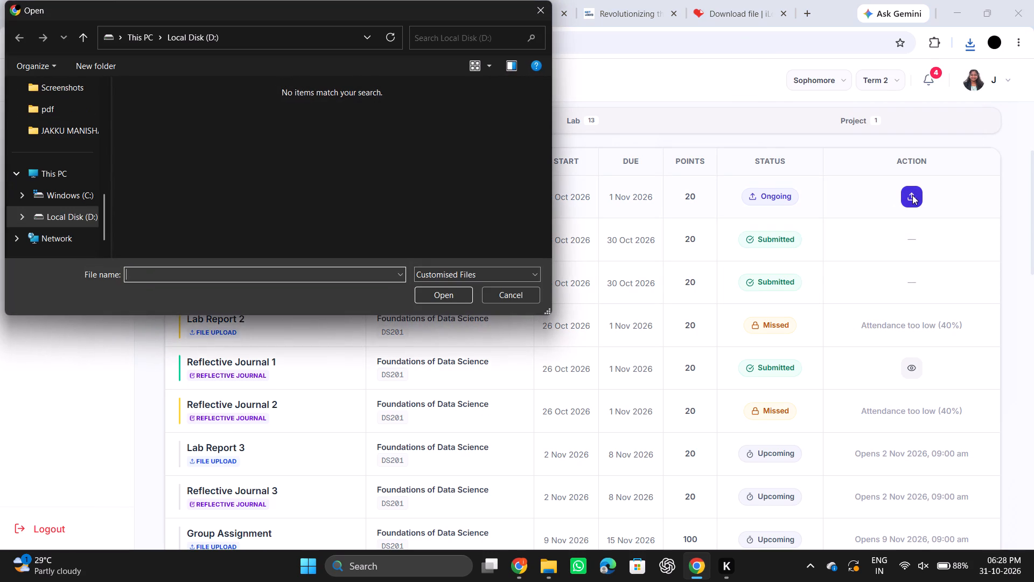
{"action": "scroll", "coordinate": [76, 155], "scroll_direction": "up", "scroll_amount": 1}
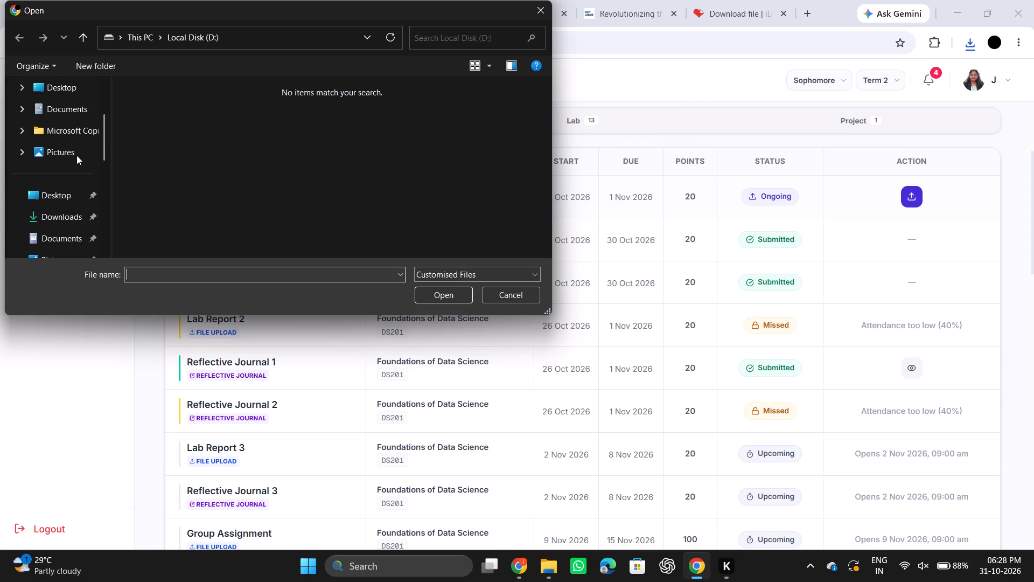
{"action": "left_click", "coordinate": [62, 211]}
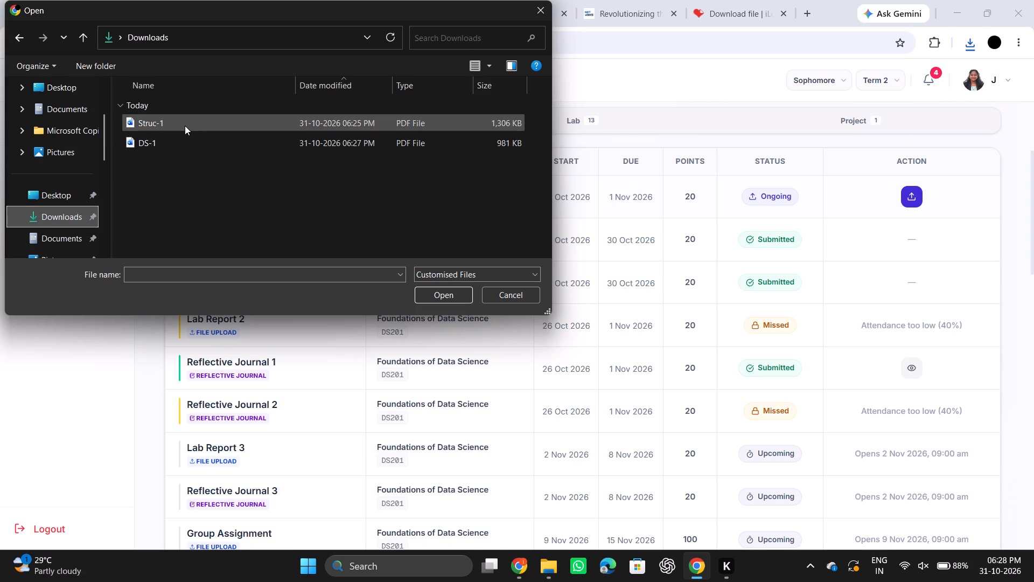